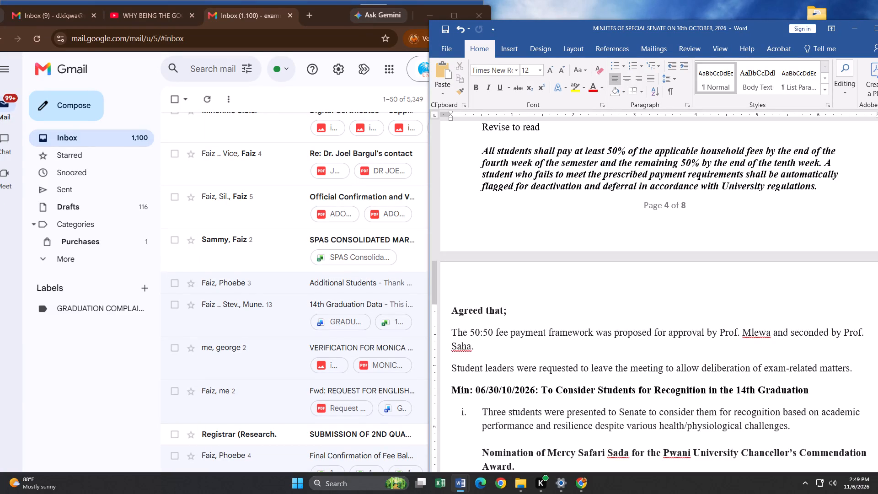
# Copy agenda item 9, "To Consider the Approval of the Consolidated Graduation List for the 14th Graduation", from the AGENDA list.
pyautogui.scroll(-4, 523, 368)
pyautogui.scroll(-2, 631, 318)
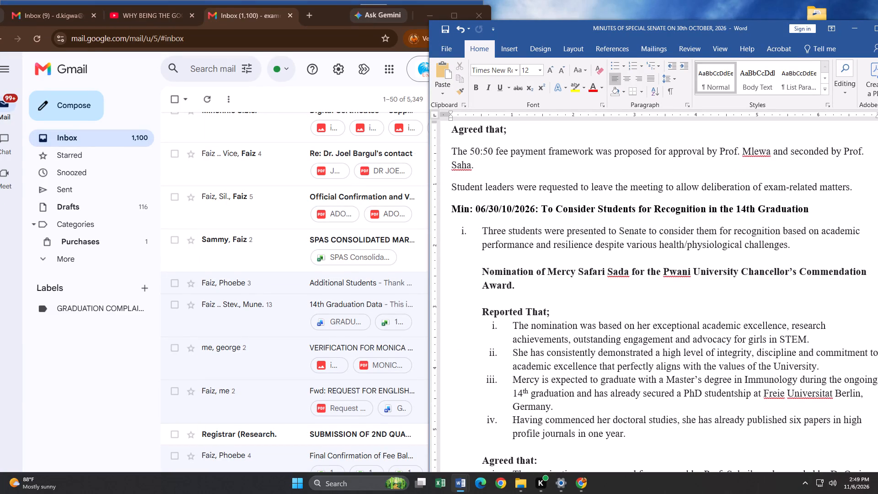
pyautogui.scroll(15, 707, 228)
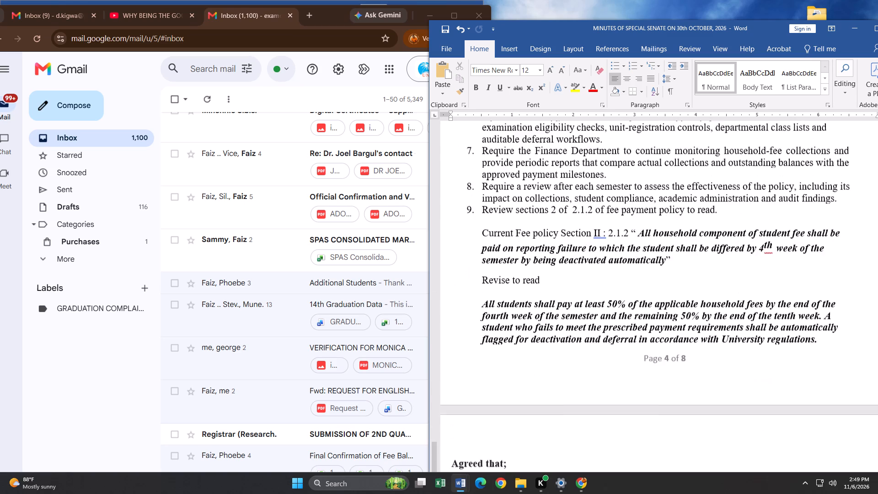
pyautogui.scroll(20, 695, 238)
pyautogui.scroll(15, 695, 238)
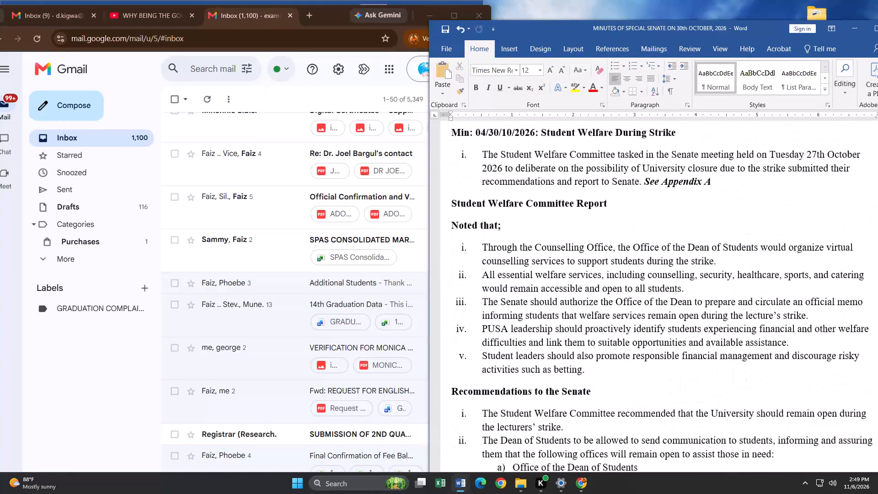
pyautogui.scroll(14, 675, 230)
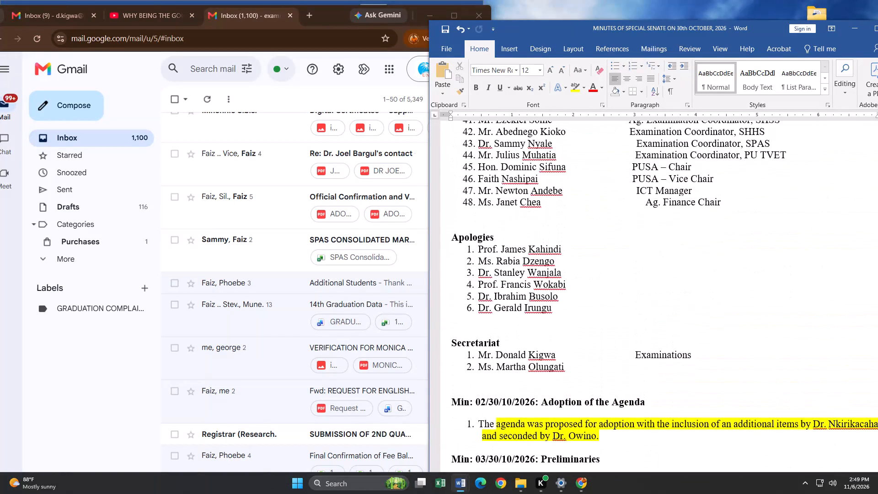
pyautogui.scroll(2, 667, 222)
pyautogui.scroll(20, 665, 221)
pyautogui.scroll(3, 665, 221)
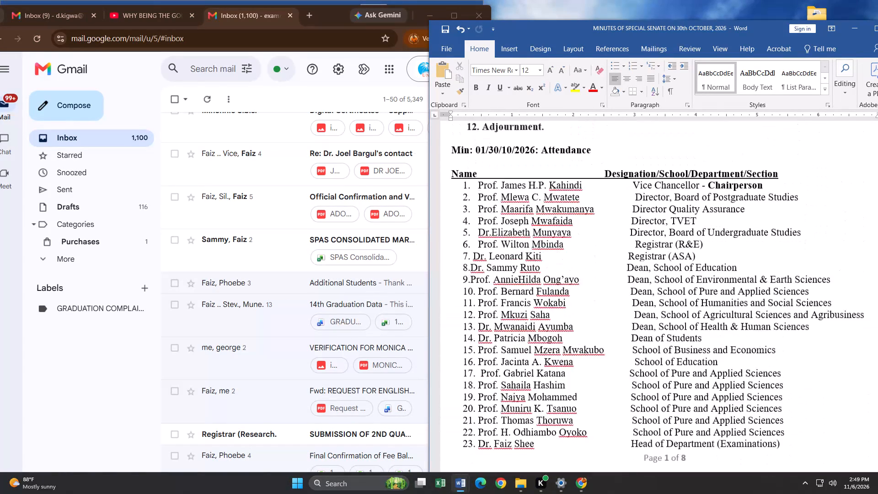
pyautogui.scroll(4, 653, 220)
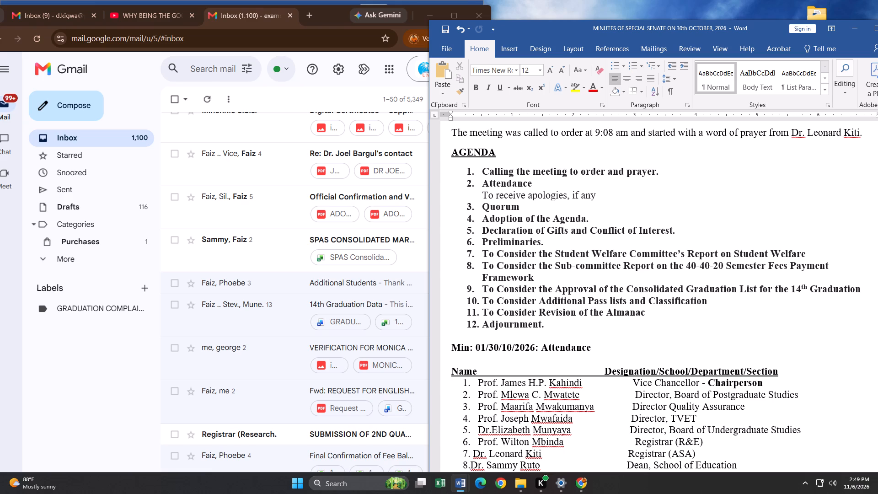
pyautogui.moveTo(860, 289); pyautogui.dragTo(532, 288)
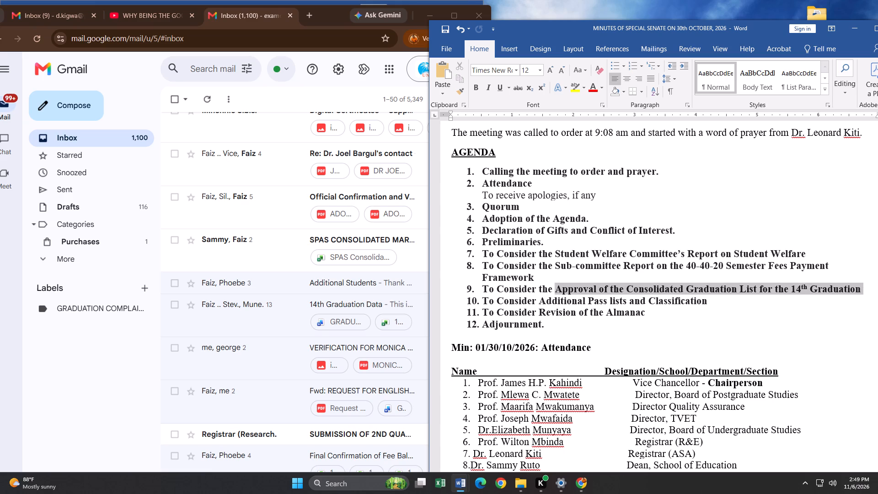
pyautogui.moveTo(532, 288); pyautogui.dragTo(488, 289)
pyautogui.rightClick(490, 289)
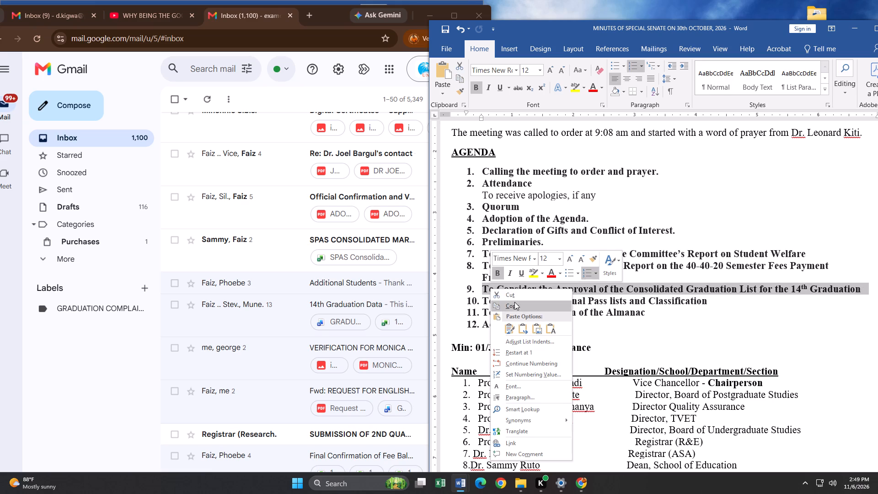
pyautogui.click(518, 306)
# Replace the title text of the "Min: 06/30/10/2026" heading with the copied agenda item.
pyautogui.scroll(-20, 636, 337)
pyautogui.scroll(-12, 636, 337)
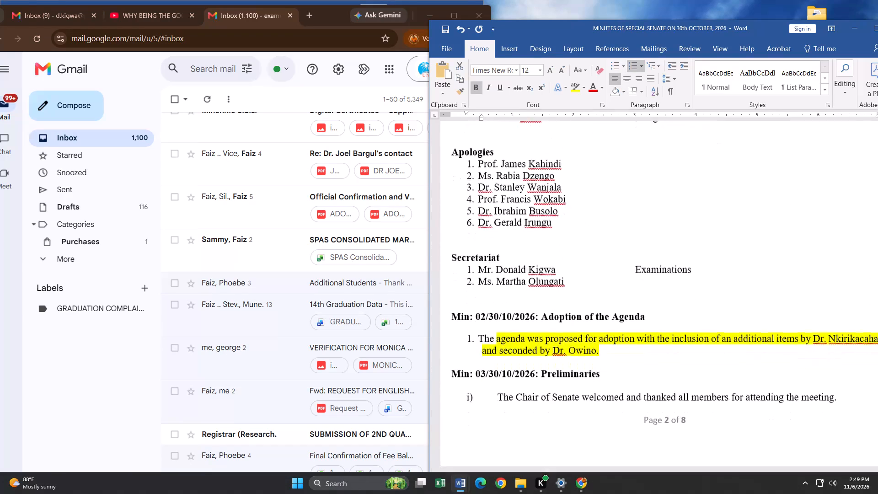
pyautogui.scroll(-13, 623, 342)
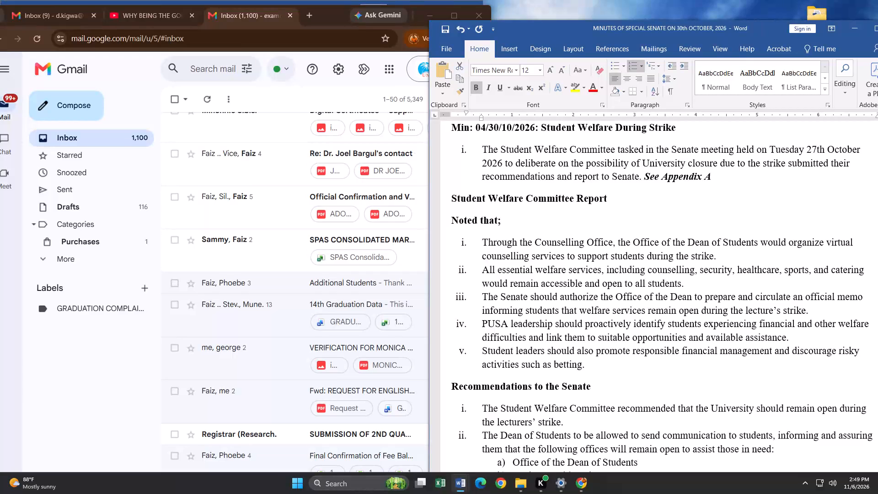
pyautogui.scroll(-13, 620, 314)
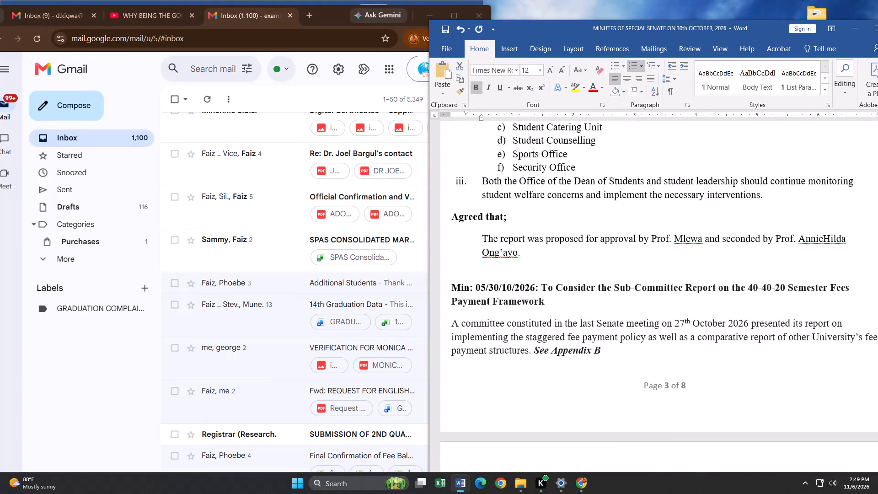
pyautogui.scroll(-2, 650, 322)
pyautogui.scroll(-20, 644, 327)
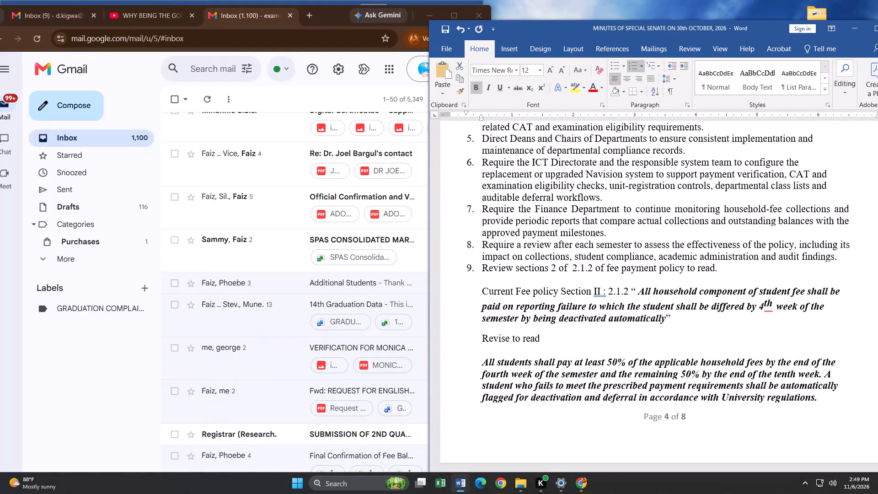
pyautogui.scroll(-10, 631, 329)
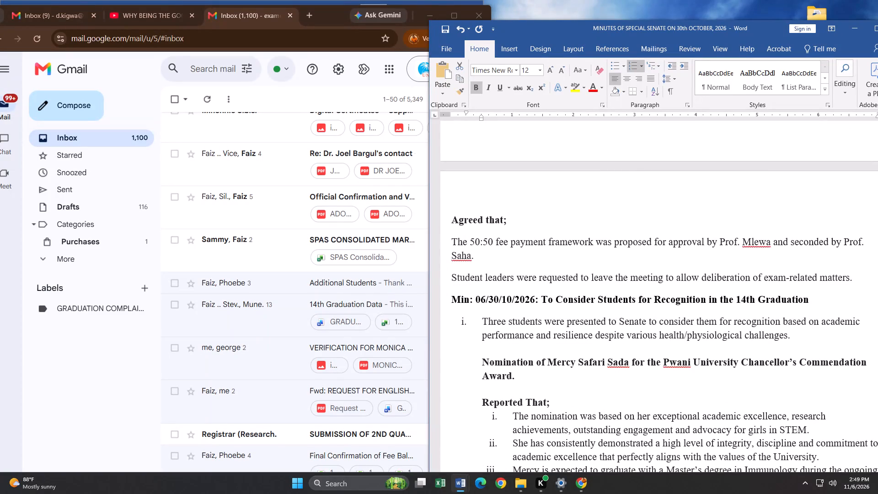
pyautogui.moveTo(812, 298); pyautogui.dragTo(549, 301)
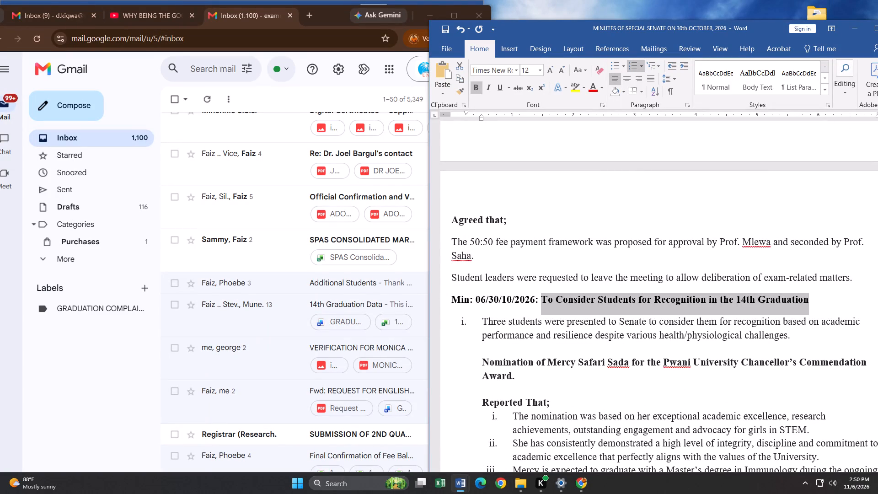
pyautogui.moveTo(549, 301); pyautogui.dragTo(553, 302)
pyautogui.press('BackSpace')
pyautogui.hotkey('ctrl', 'v')
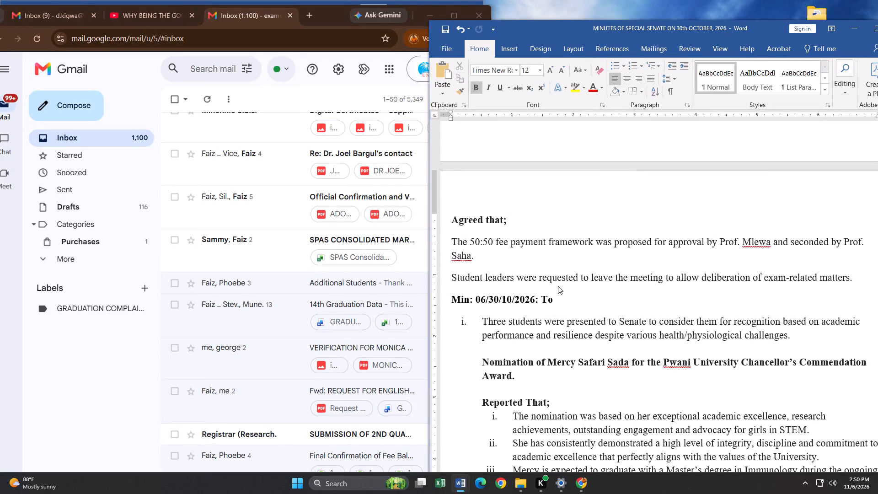
# Join the pasted title onto the "Min: 06/30/10/2026:" line, removing its list number and the leftover word "To" before it.
pyautogui.click(485, 324)
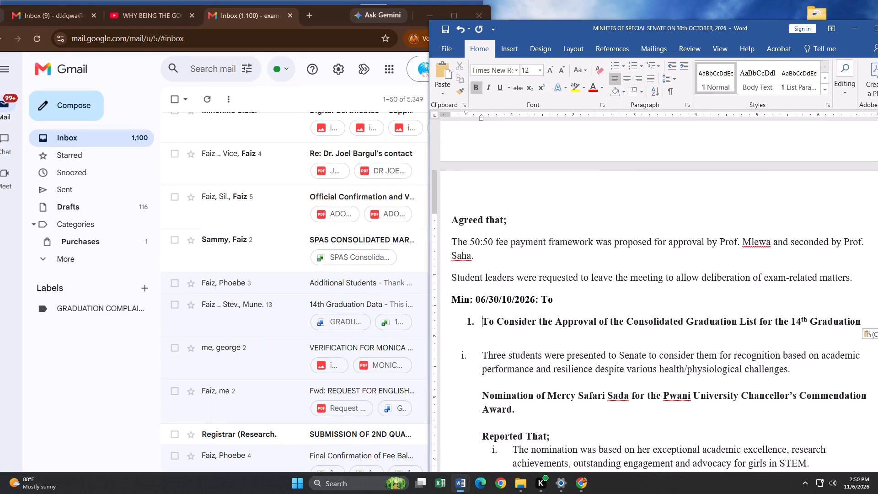
pyautogui.press('BackSpace')
pyautogui.press('BackSpace')
pyautogui.press('BackSpace')
pyautogui.press('BackSpace')
pyautogui.press('BackSpace')
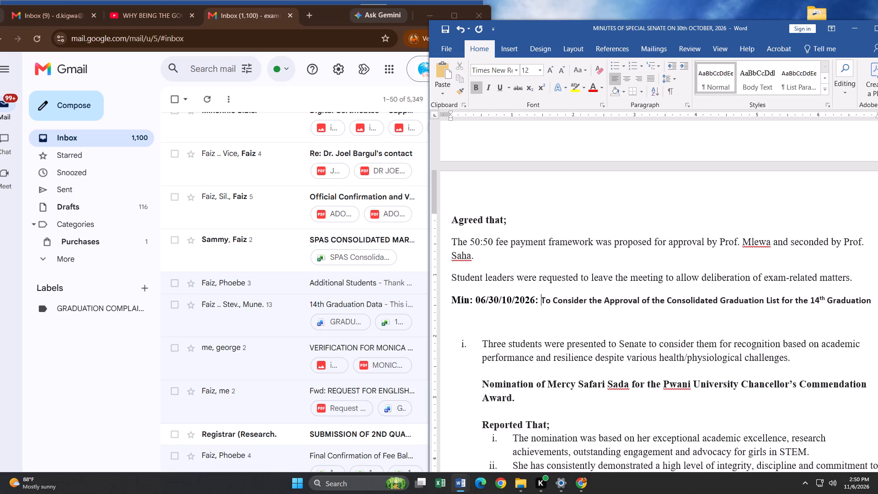
# Format the pasted title in the Min: 06/30/10/2026 heading as Times New Roman, size 12.
pyautogui.moveTo(875, 301); pyautogui.dragTo(541, 311)
pyautogui.click(516, 73)
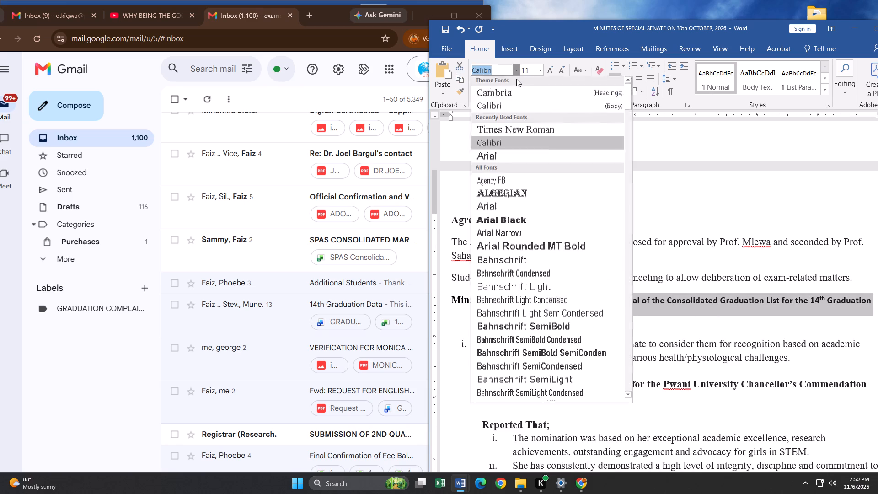
pyautogui.click(520, 134)
pyautogui.click(541, 70)
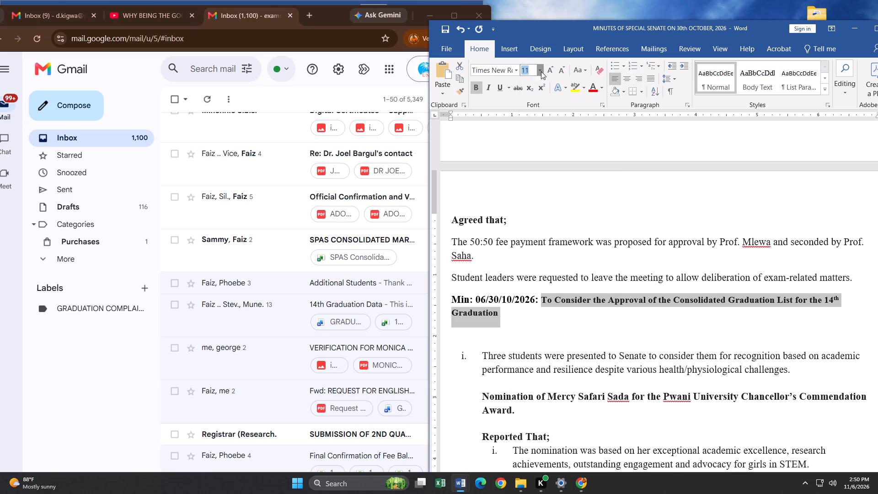
pyautogui.click(526, 116)
pyautogui.click(571, 333)
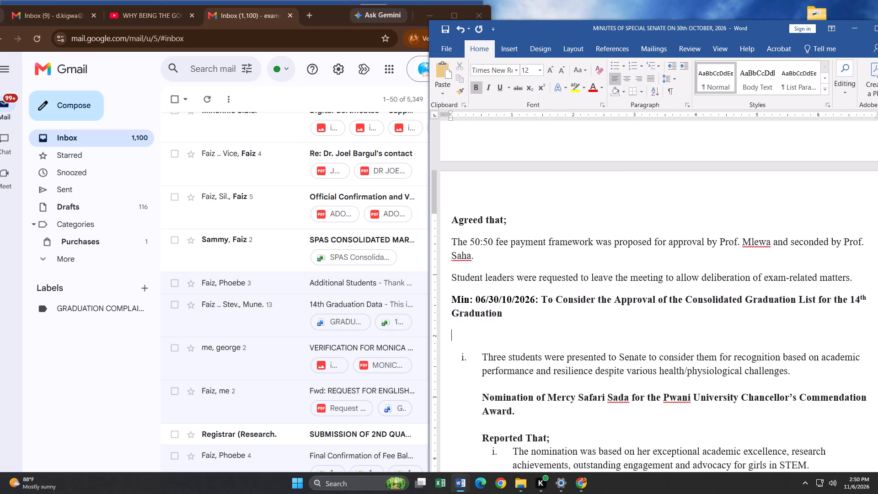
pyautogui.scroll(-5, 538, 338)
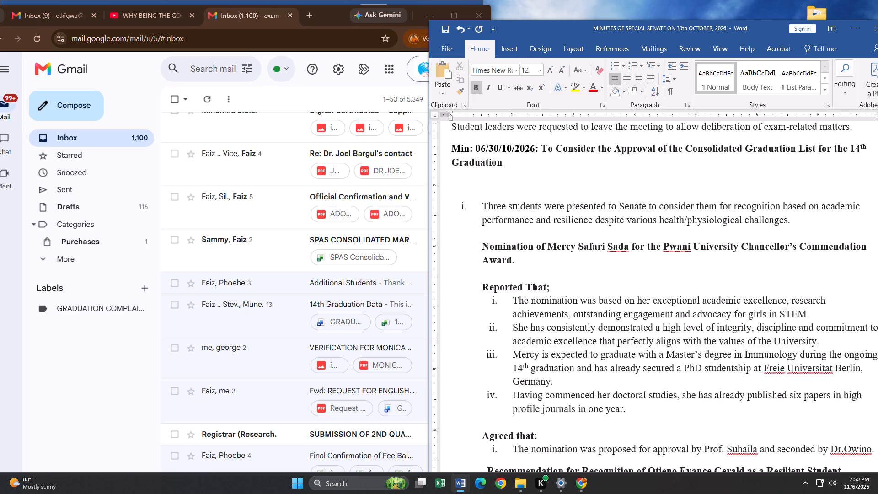
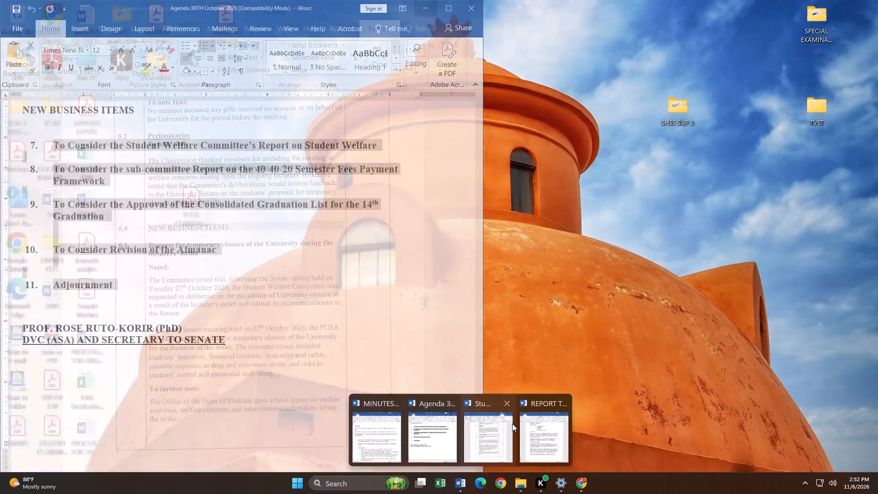
# Close the open REPORT document and the Agenda 30TH October 2026 document.
pyautogui.click(561, 402)
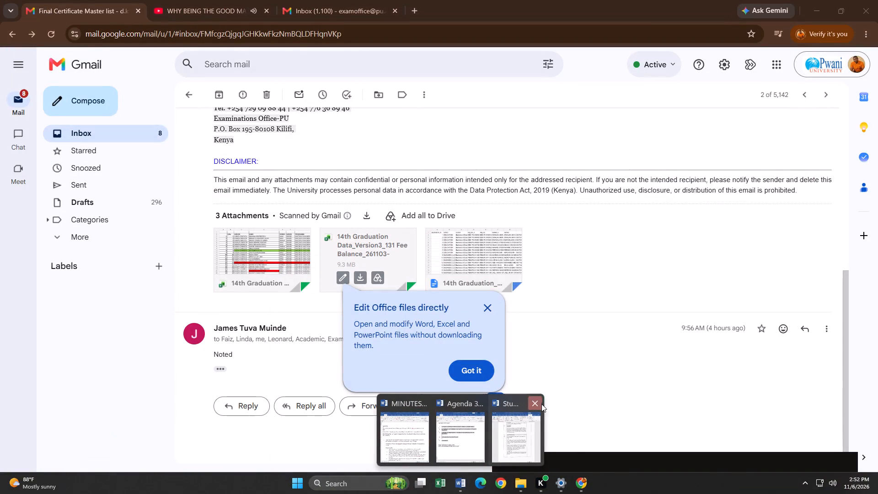
pyautogui.click(540, 403)
pyautogui.click(535, 404)
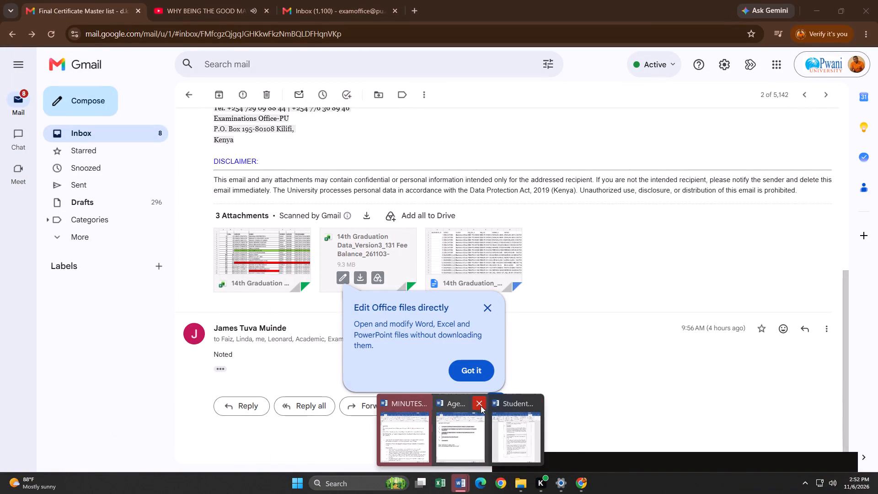
pyautogui.click(480, 404)
# Close the "Student welfare committee minutes signed (1)" document, saving its changes, and return to the Minutes of Special Senate document.
pyautogui.click(506, 404)
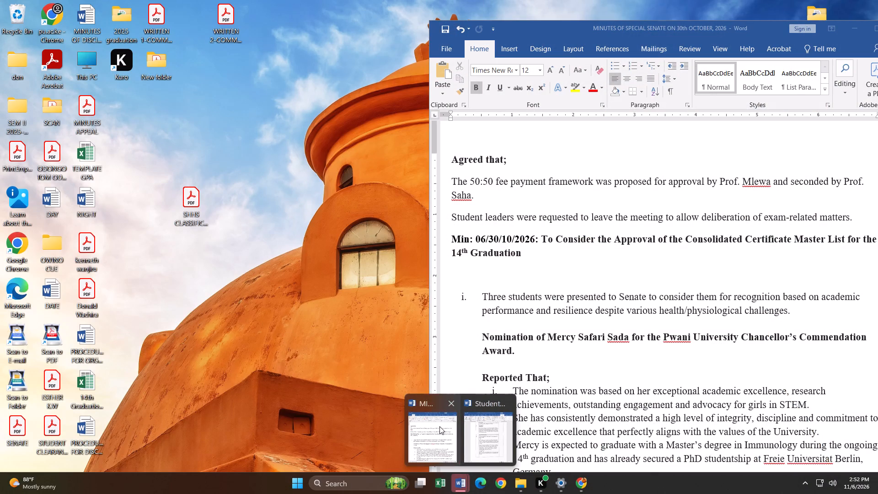
pyautogui.click(504, 403)
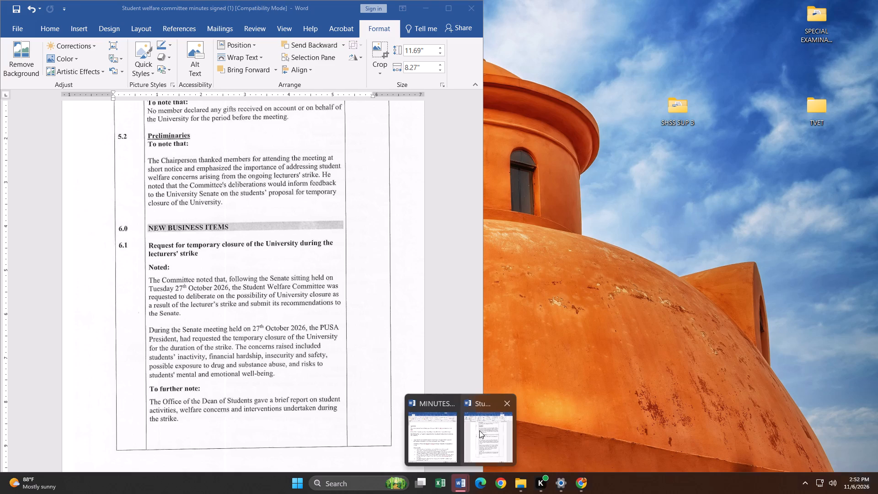
pyautogui.click(508, 405)
pyautogui.click(471, 365)
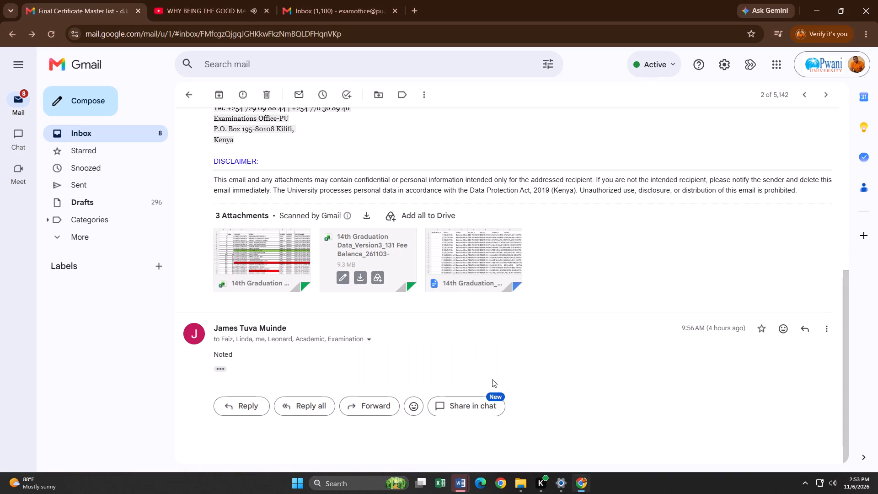
pyautogui.click(462, 484)
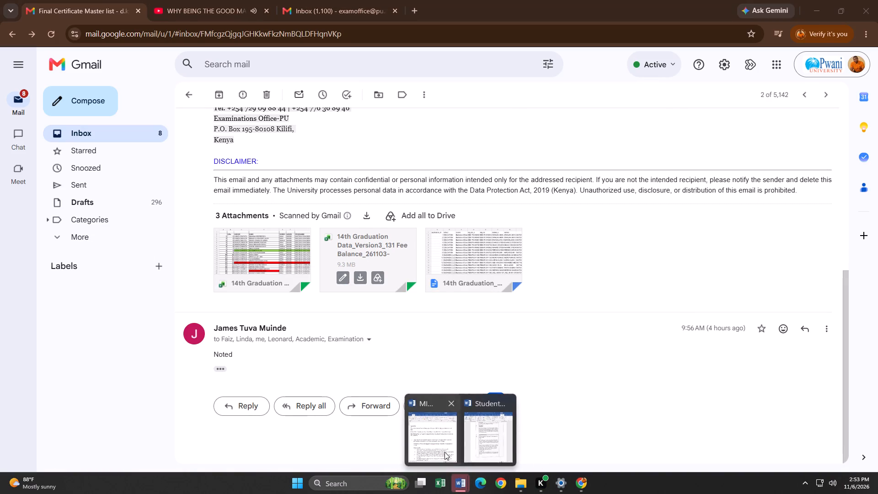
pyautogui.click(444, 452)
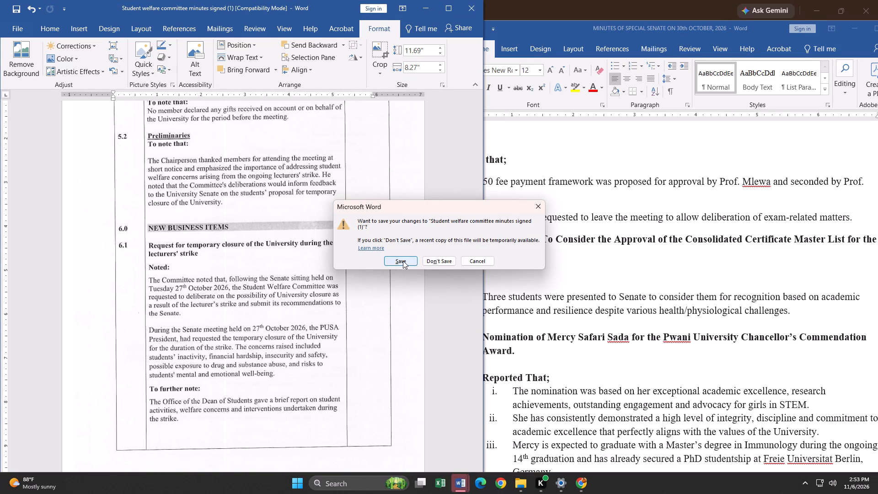
pyautogui.click(403, 261)
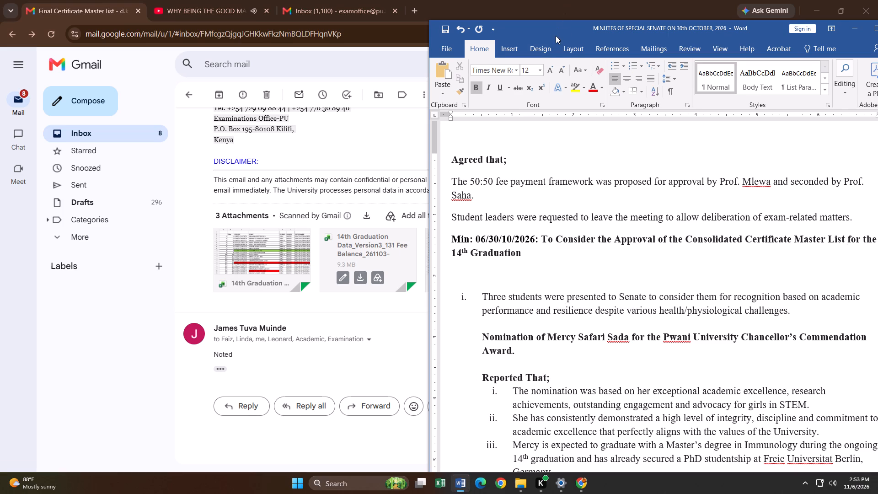
# Insert four blank paragraphs below the "Min: 06/30/10/2026" heading and save the document.
pyautogui.moveTo(551, 36); pyautogui.dragTo(436, 17)
pyautogui.scroll(-2, 501, 315)
pyautogui.scroll(1, 499, 315)
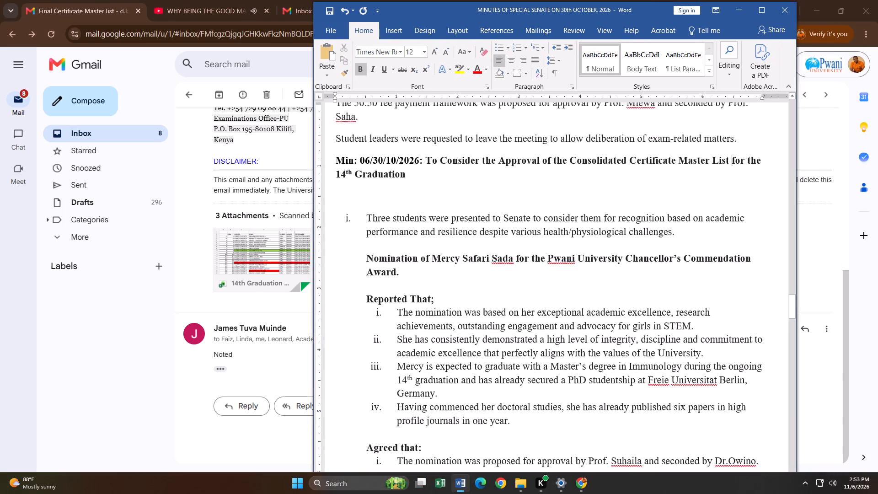
pyautogui.scroll(2, 499, 315)
pyautogui.scroll(4, 565, 291)
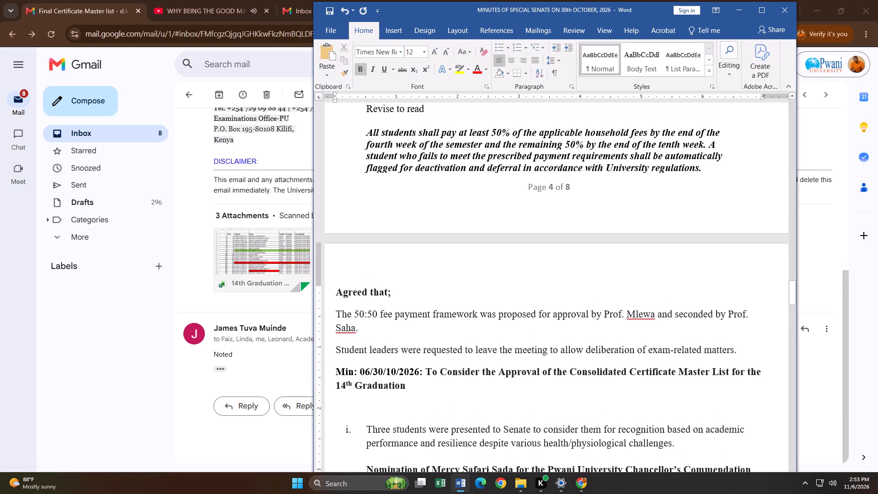
pyautogui.scroll(-5, 564, 292)
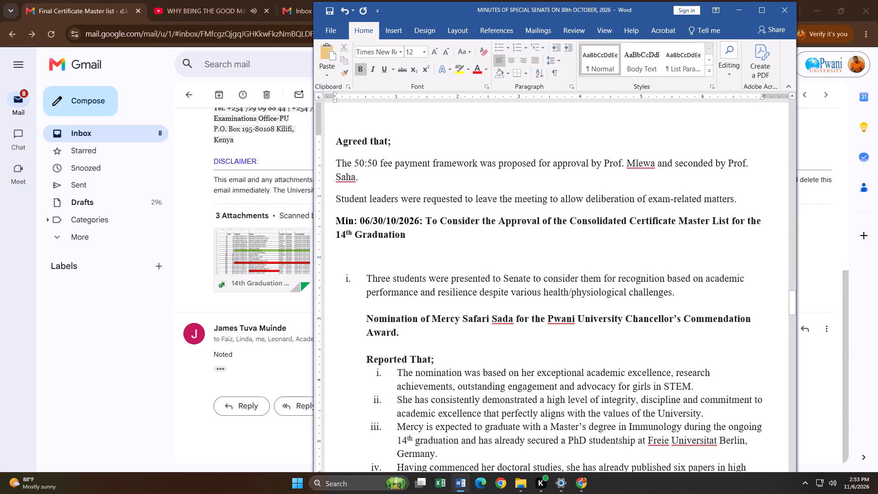
pyautogui.click(423, 234)
pyautogui.press('Return')
pyautogui.press('Return')
pyautogui.press('Return')
pyautogui.press('Return')
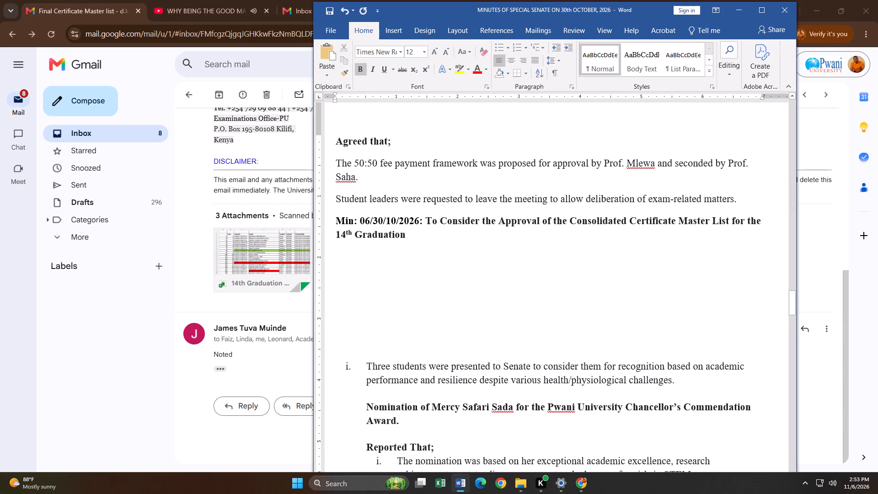
pyautogui.click(354, 262)
pyautogui.click(327, 8)
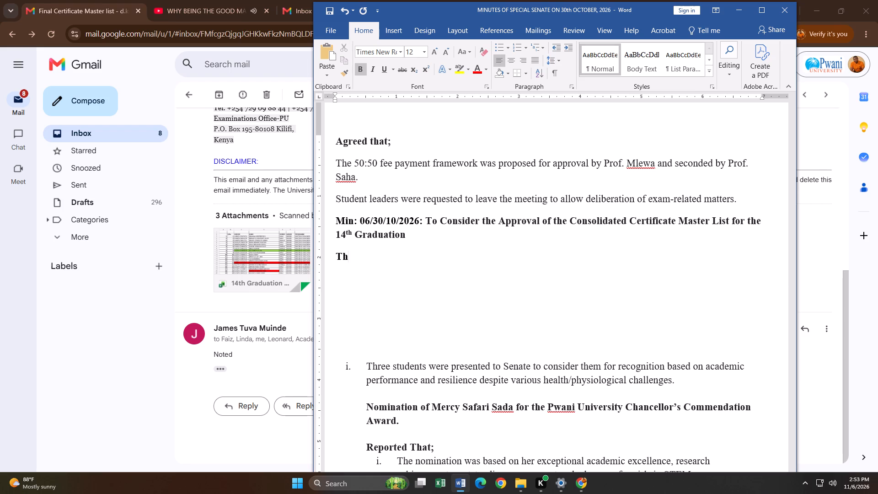
# Start an introductory sentence directly below the Min: 06/30/10/2026 heading with "The Examination Office presented a consolidated".
pyautogui.press('e')
pyautogui.press('space')
pyautogui.write('examinat')
pyautogui.write('ion')
pyautogui.press('space')
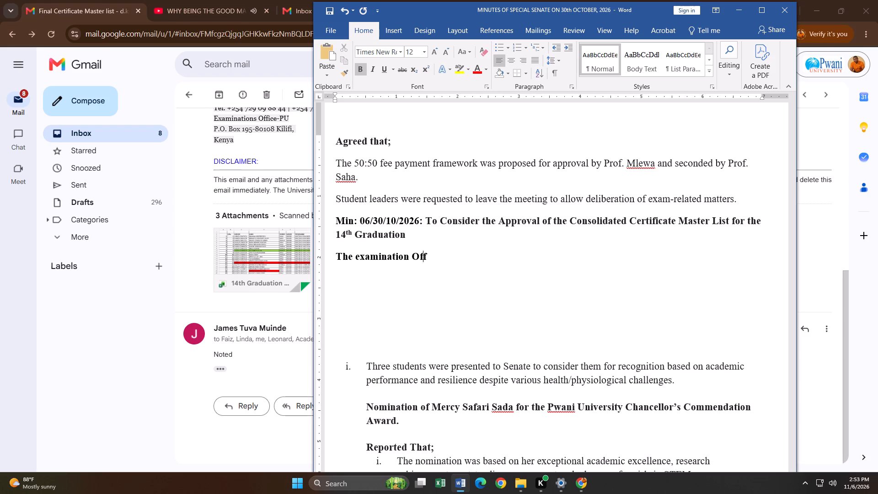
pyautogui.press('BackSpace')
pyautogui.press('BackSpace')
pyautogui.press('BackSpace')
pyautogui.press('BackSpace')
pyautogui.press('BackSpace')
pyautogui.press('BackSpace')
pyautogui.press('BackSpace')
pyautogui.press('BackSpace')
pyautogui.press('BackSpace')
pyautogui.press('BackSpace')
pyautogui.press('BackSpace')
pyautogui.press('BackSpace')
pyautogui.press('BackSpace')
pyautogui.press('BackSpace')
pyautogui.press('BackSpace')
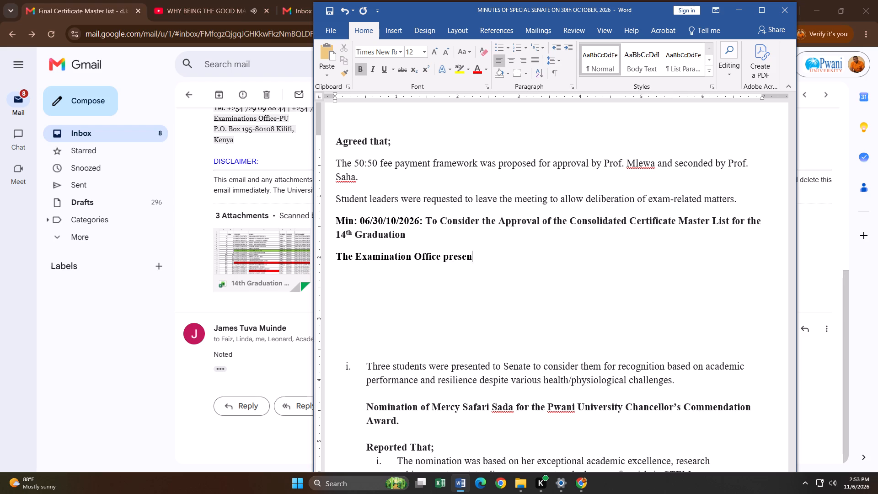
pyautogui.write('consolidated')
pyautogui.press('space')
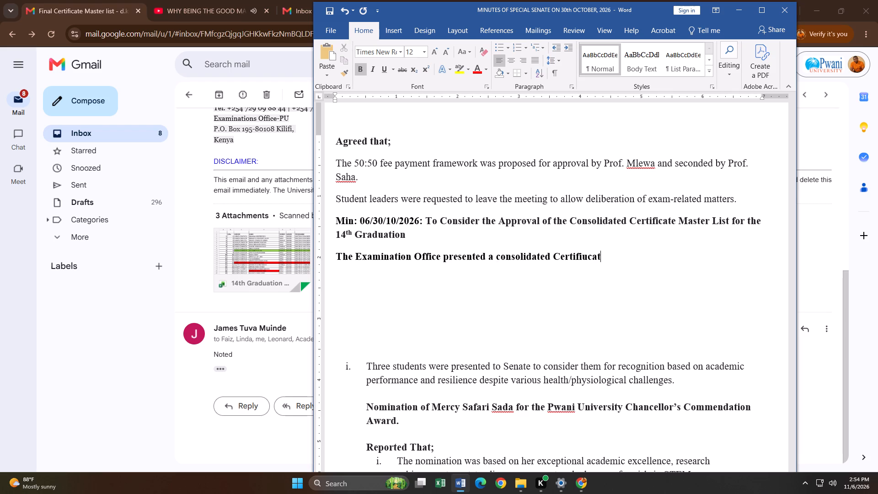
# Continue the introductory sentence with "certificate master list" in lowercase, clearing any misspelled wording.
pyautogui.write('aster')
pyautogui.press('BackSpace')
pyautogui.press('BackSpace')
pyautogui.press('BackSpace')
pyautogui.press('BackSpace')
pyautogui.press('BackSpace')
pyautogui.press('BackSpace')
pyautogui.press('BackSpace')
pyautogui.press('BackSpace')
pyautogui.press('BackSpace')
pyautogui.press('BackSpace')
pyautogui.press('BackSpace')
pyautogui.press('BackSpace')
pyautogui.press('BackSpace')
pyautogui.press('BackSpace')
pyautogui.press('BackSpace')
pyautogui.press('BackSpace')
pyautogui.press('BackSpace')
pyautogui.press('BackSpace')
pyautogui.press('BackSpace')
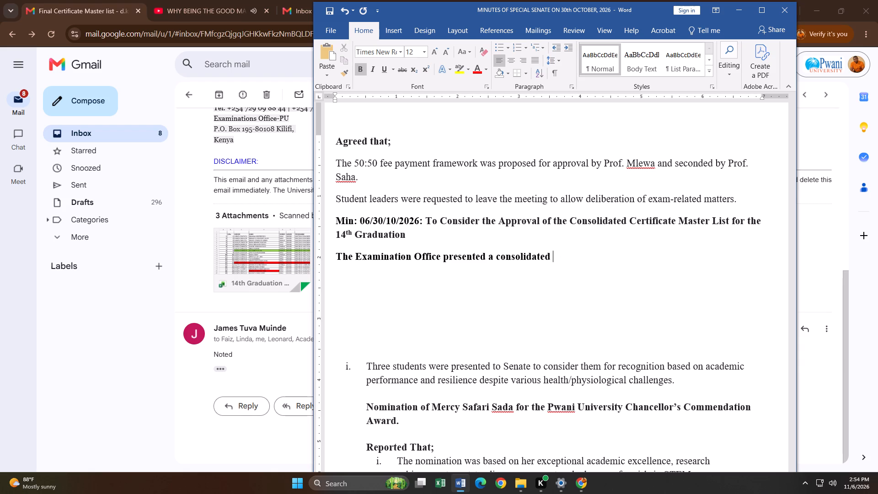
pyautogui.write('cer')
pyautogui.write('tificate master lis')
pyautogui.write('t')
pyautogui.press('space')
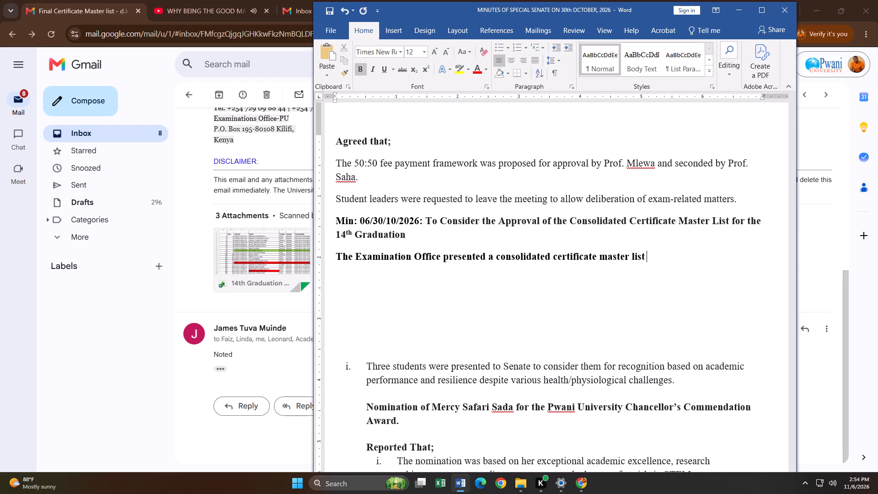
# Extend the sentence with "for the 14th graduation", leaving it open without a closing full stop.
pyautogui.press('space')
pyautogui.write('for the')
pyautogui.press('space')
pyautogui.write('14th')
pyautogui.press('space')
pyautogui.write('graduation')
pyautogui.press('space')
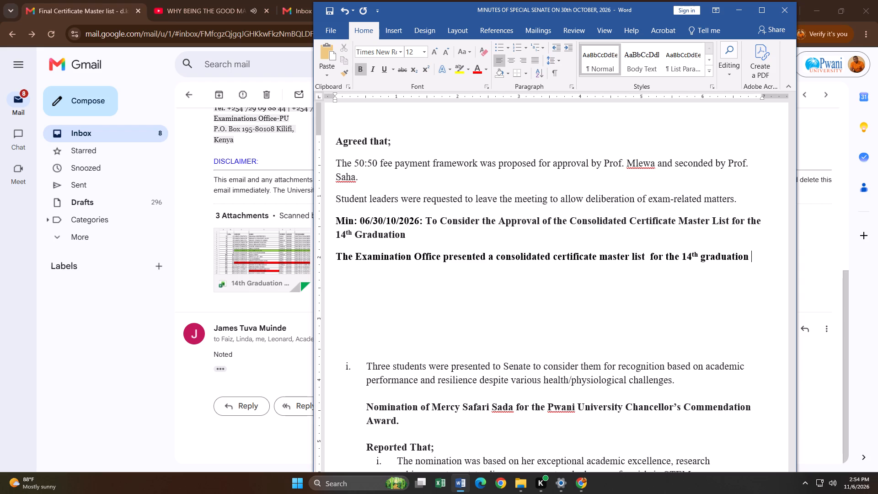
pyautogui.press('.')
pyautogui.press('Return')
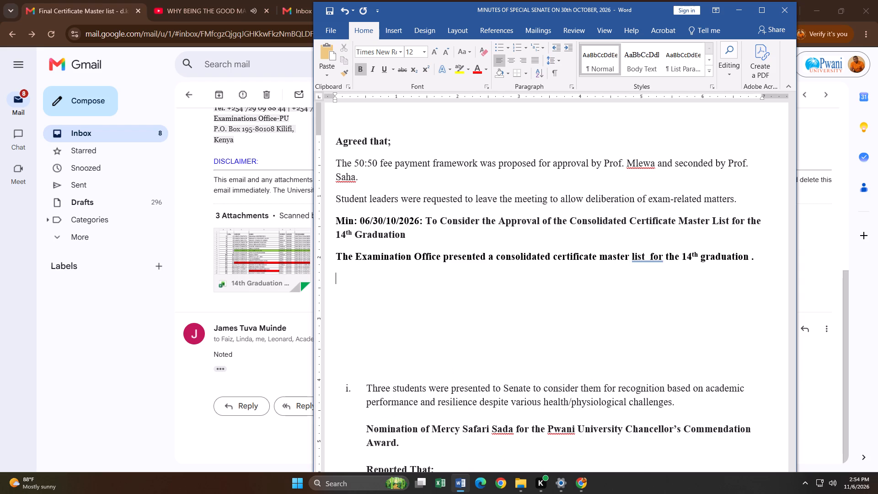
pyautogui.press('BackSpace')
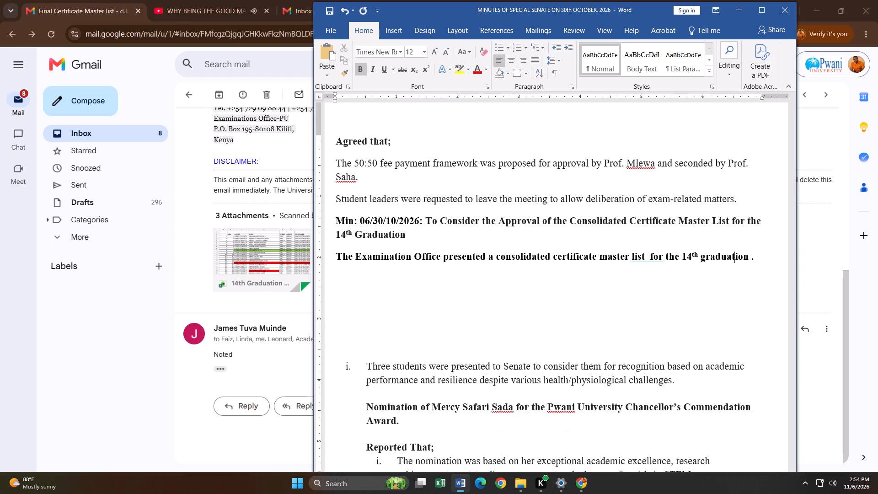
pyautogui.press('BackSpace')
# End the introductory sentence with "as follows:" and start a new paragraph after one blank line beneath it.
pyautogui.write('as follws')
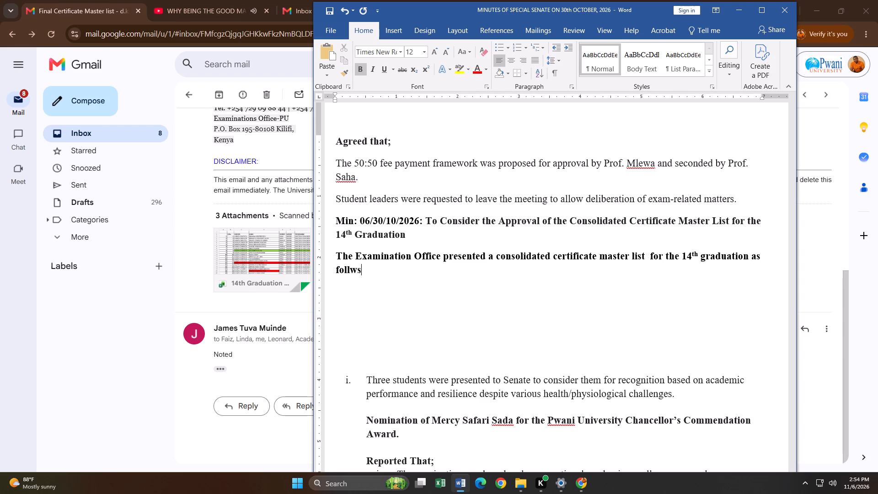
pyautogui.press('Return')
pyautogui.press('BackSpace')
pyautogui.press('BackSpace')
pyautogui.press('BackSpace')
pyautogui.write('ows:')
pyautogui.press('Return')
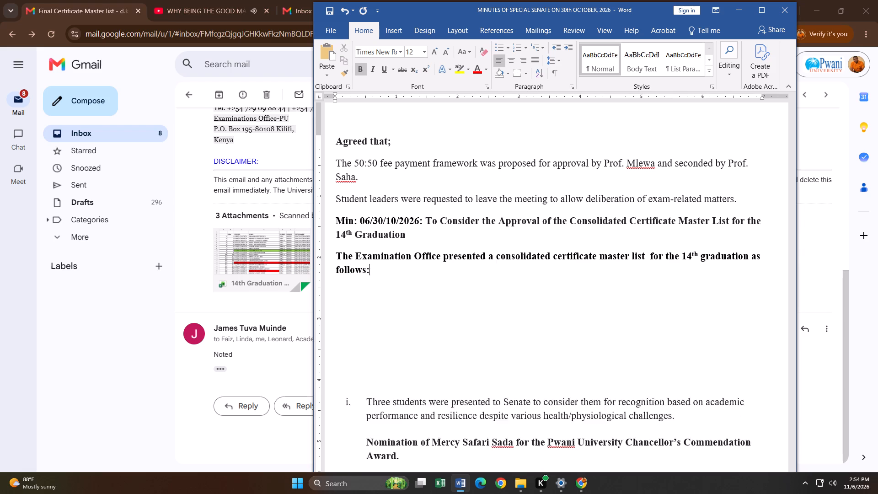
pyautogui.press('Return')
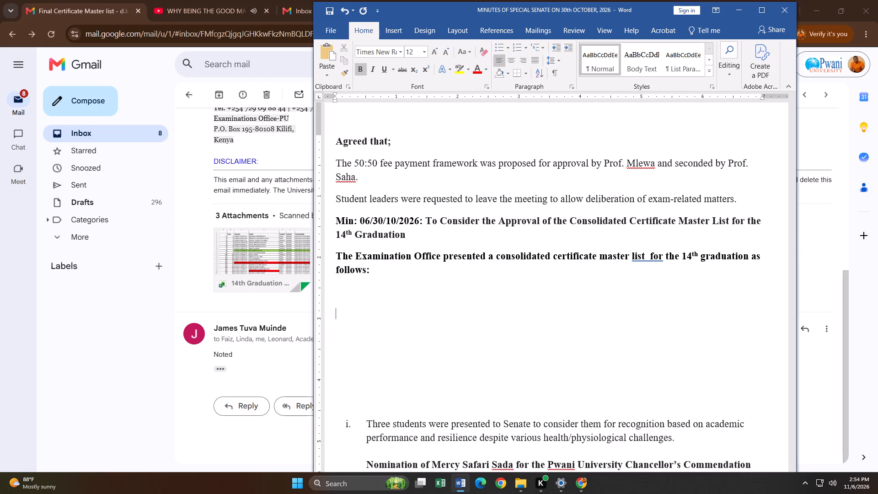
# Begin the text below the introductory sentence with "Di".
pyautogui.press('i')
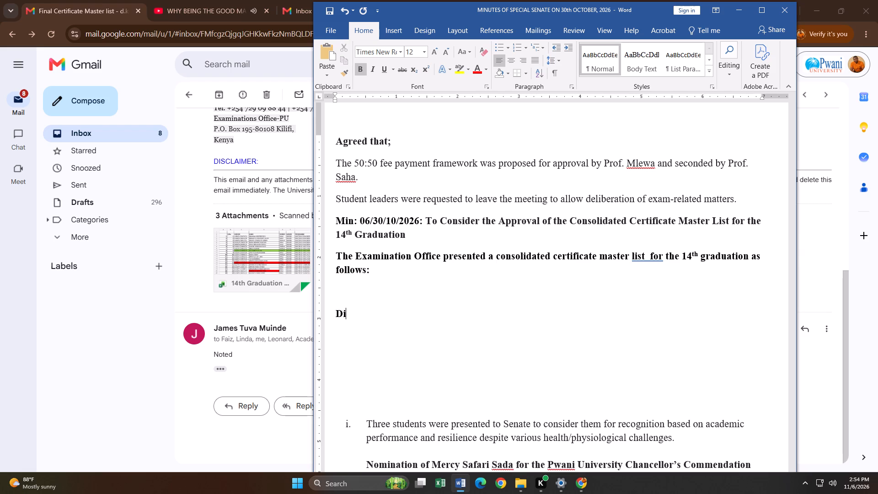
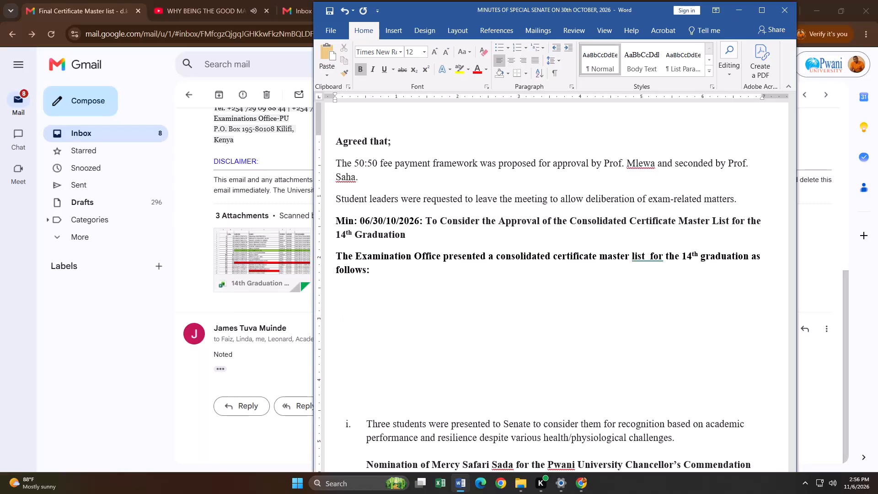
# Write the line "Board of Graduate Studies -79 students" below the introductory sentence, ending it with a pair of empty brackets.
pyautogui.press('o')
pyautogui.write('ard of')
pyautogui.press('space')
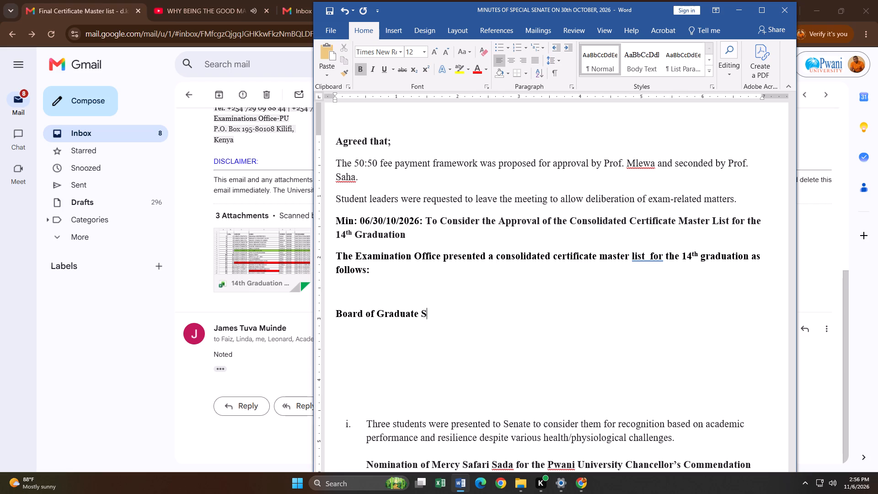
pyautogui.write('tu')
pyautogui.press('BackSpace')
pyautogui.press('BackSpace')
pyautogui.write('tud')
pyautogui.write('ies')
pyautogui.press('space')
pyautogui.press('-')
pyautogui.press('7')
pyautogui.write('9 students ()')
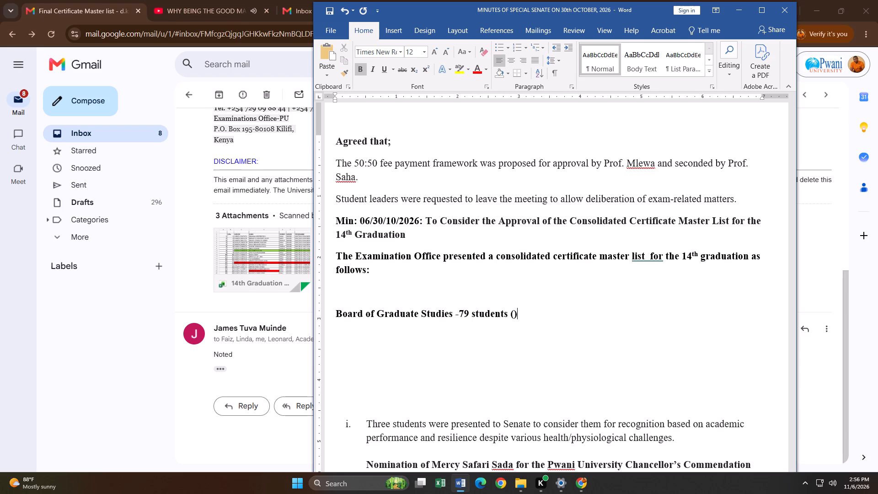
# Fill the brackets after "79 students" with "5 PhDs and 74 Masters".
pyautogui.press('Left')
pyautogui.write('5')
pyautogui.press('space')
pyautogui.press('p')
pyautogui.press('h')
pyautogui.press('s')
pyautogui.press('space')
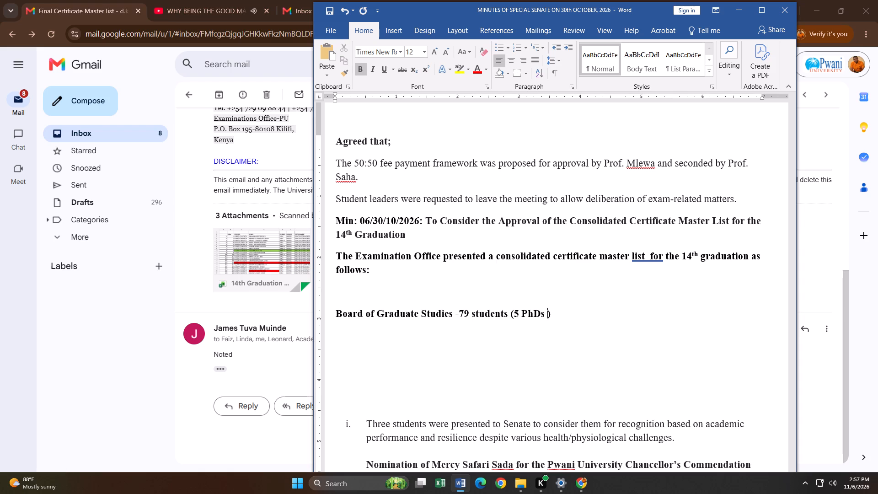
pyautogui.write('and')
pyautogui.press('space')
pyautogui.press('7')
pyautogui.write('4')
pyautogui.press('space')
pyautogui.write('ast')
pyautogui.write('ers')
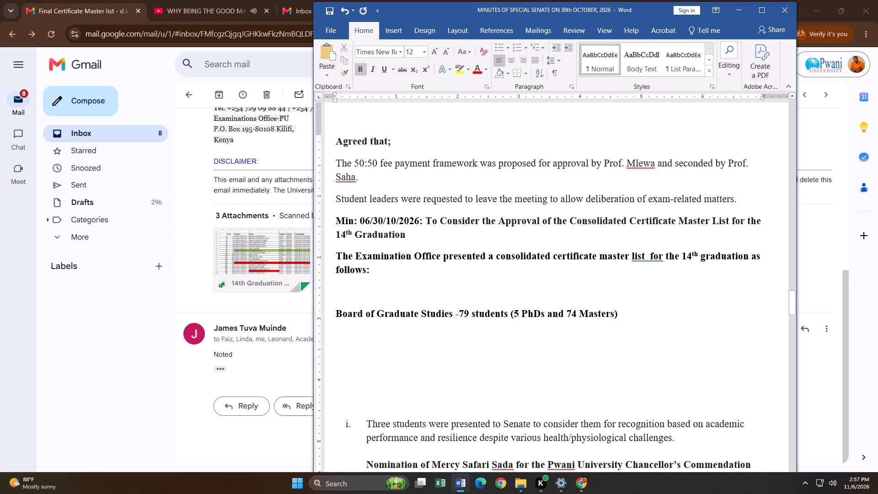
# Correct the flagged double space between "list" and "for" in the introductory sentence.
pyautogui.rightClick(644, 256)
pyautogui.click(629, 267)
pyautogui.click(652, 306)
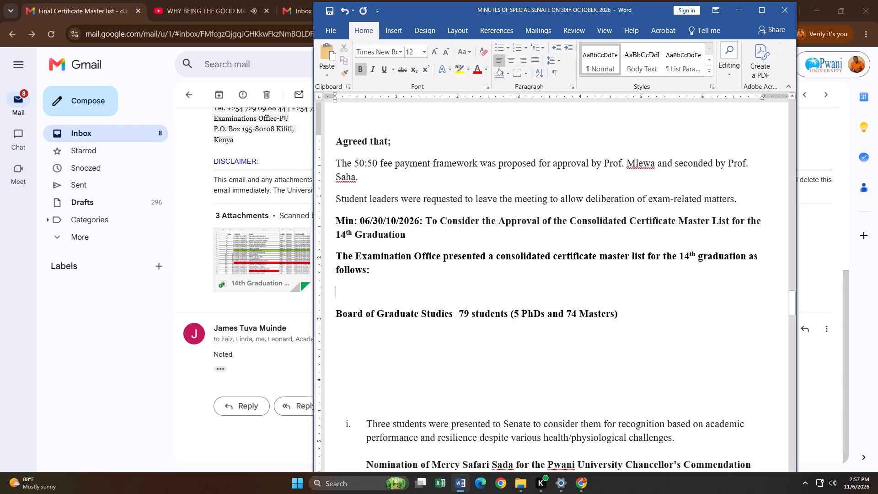
# Remove the bold formatting from the introductory sentence and the Board of Graduate Studies line.
pyautogui.moveTo(625, 318); pyautogui.dragTo(341, 259)
pyautogui.click(346, 245)
pyautogui.click(430, 279)
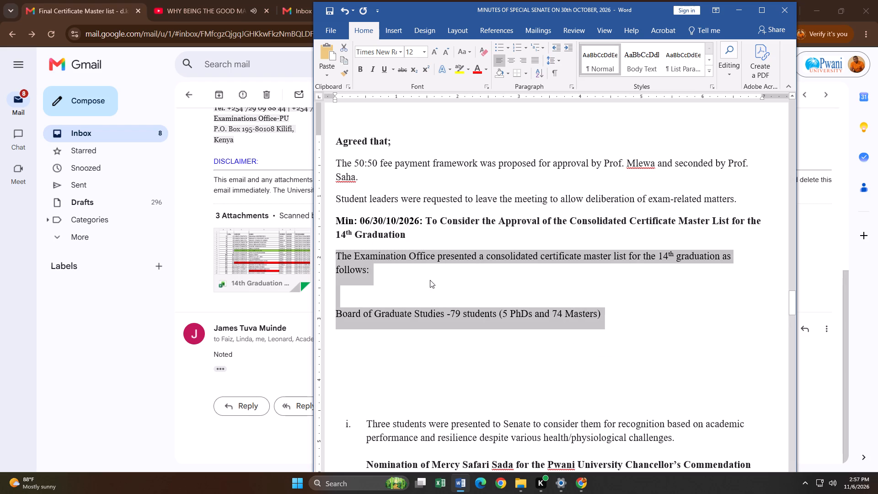
# Delete the blank line between the introductory sentence and the Board of Graduate Studies line.
pyautogui.click(335, 314)
pyautogui.press('BackSpace')
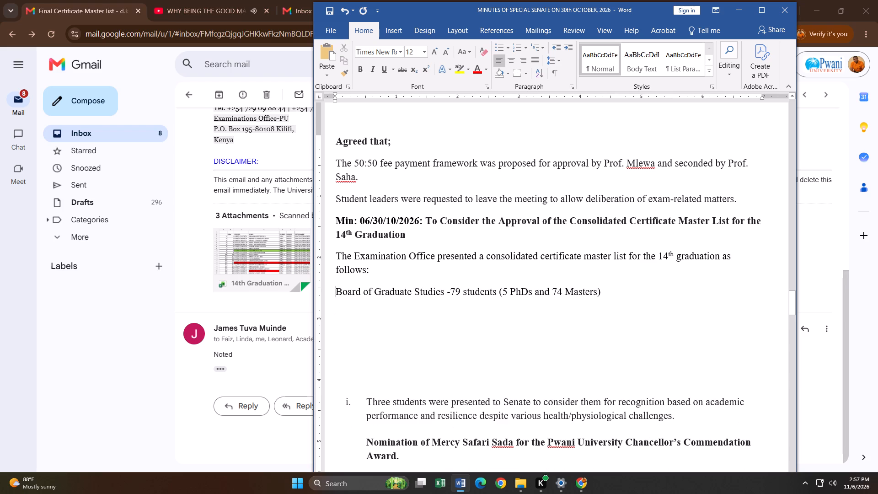
# Add a new line reading "Postgraduate Diploma" beneath the Board of Graduate Studies line.
pyautogui.click(612, 290)
pyautogui.press('Return')
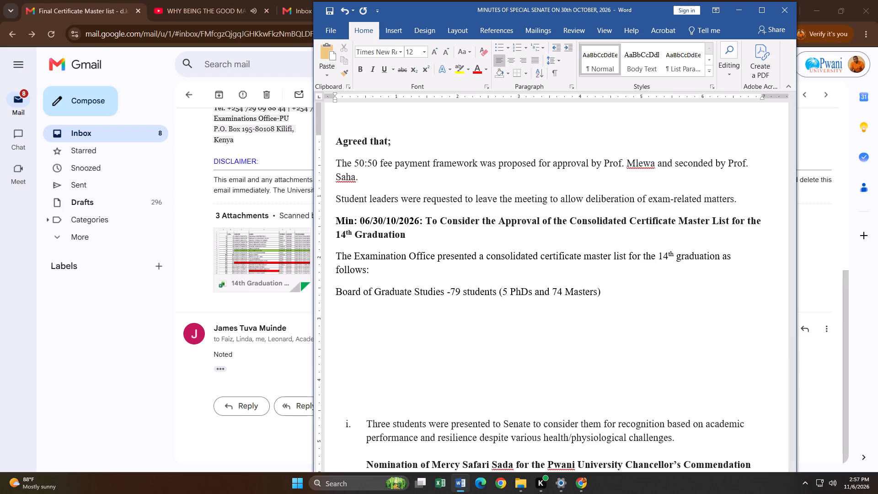
pyautogui.write('ost')
pyautogui.write('graduate')
pyautogui.press('space')
pyautogui.press('u')
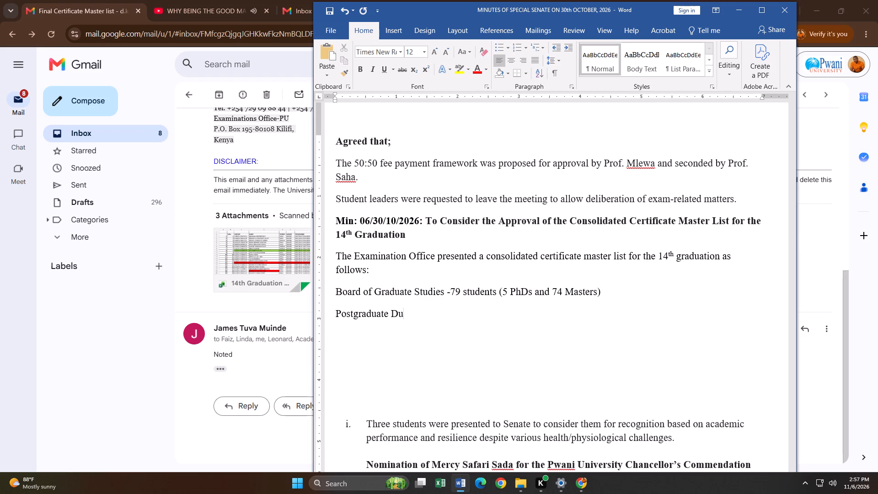
pyautogui.press('BackSpace')
pyautogui.write('iploma')
# Add "TVET" and "Bachelor Degrees" on separate lines beneath Postgraduate Diploma.
pyautogui.press('Return')
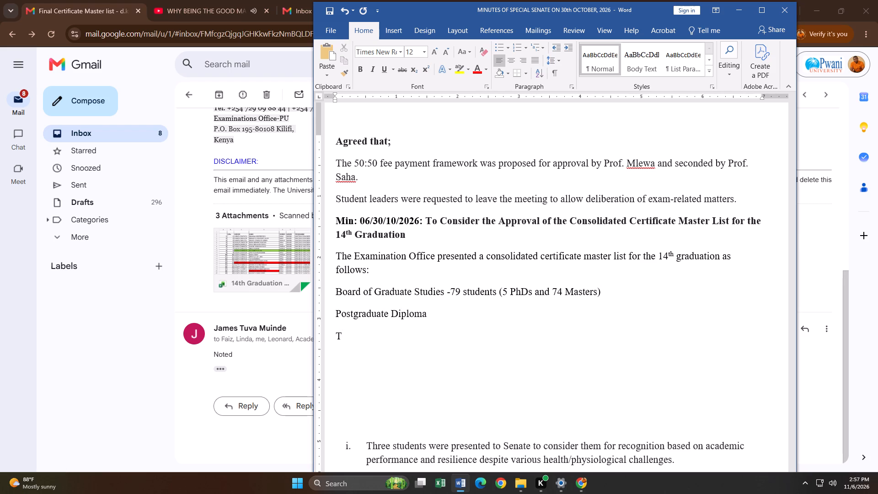
pyautogui.press('v')
pyautogui.press('t')
pyautogui.press('Return')
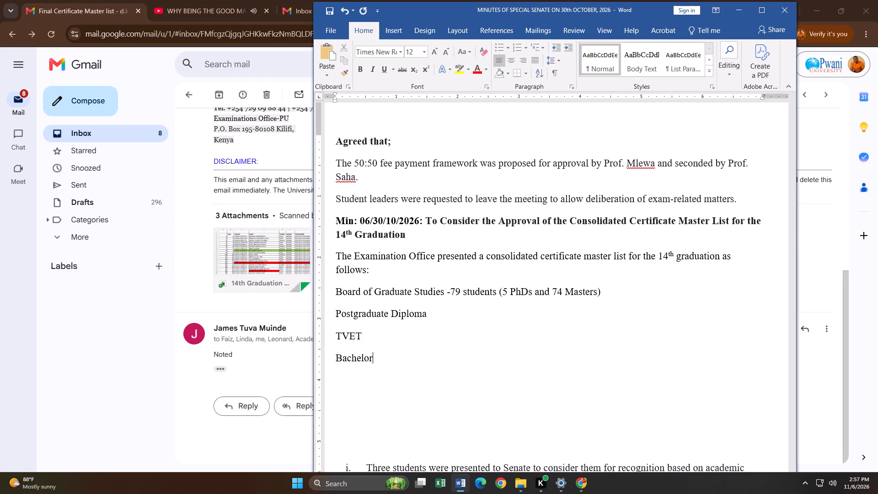
pyautogui.press('space')
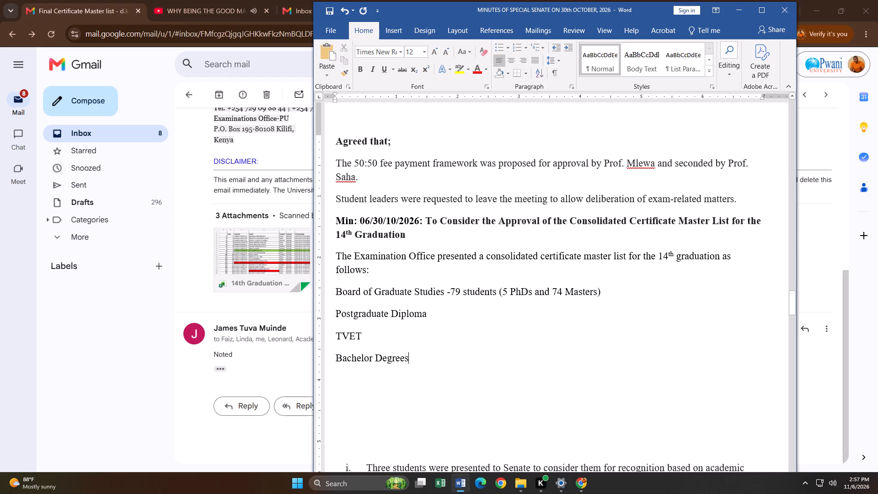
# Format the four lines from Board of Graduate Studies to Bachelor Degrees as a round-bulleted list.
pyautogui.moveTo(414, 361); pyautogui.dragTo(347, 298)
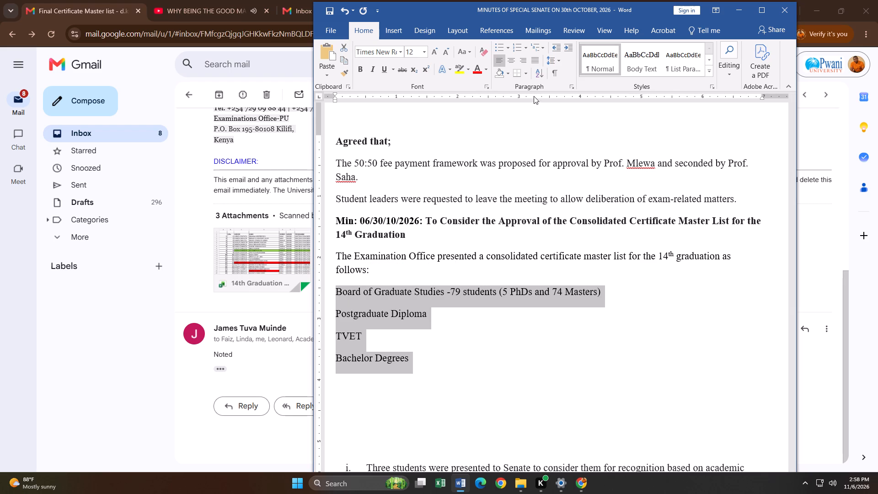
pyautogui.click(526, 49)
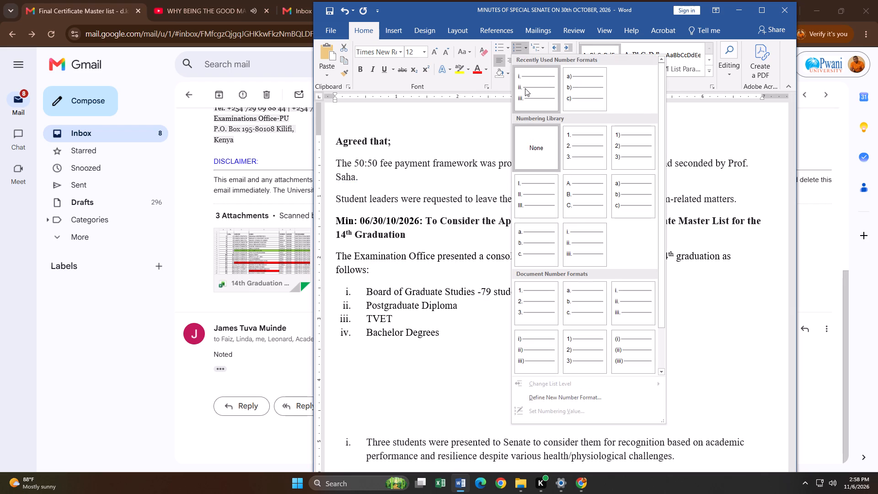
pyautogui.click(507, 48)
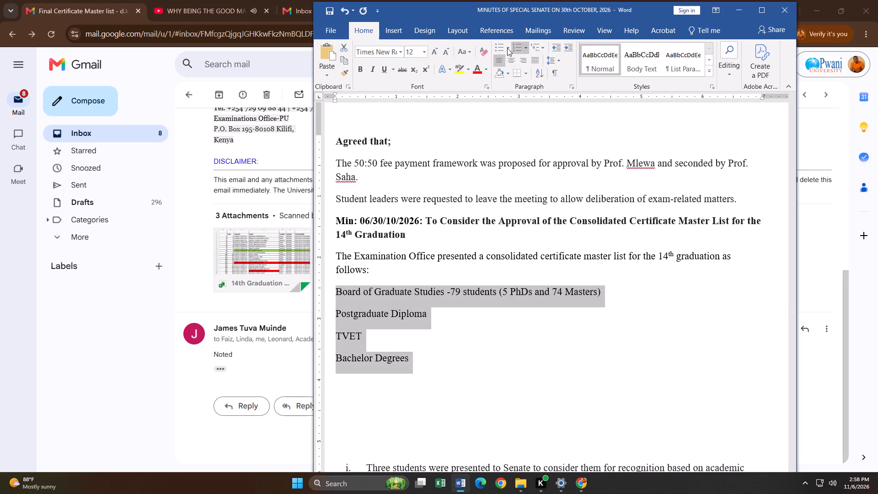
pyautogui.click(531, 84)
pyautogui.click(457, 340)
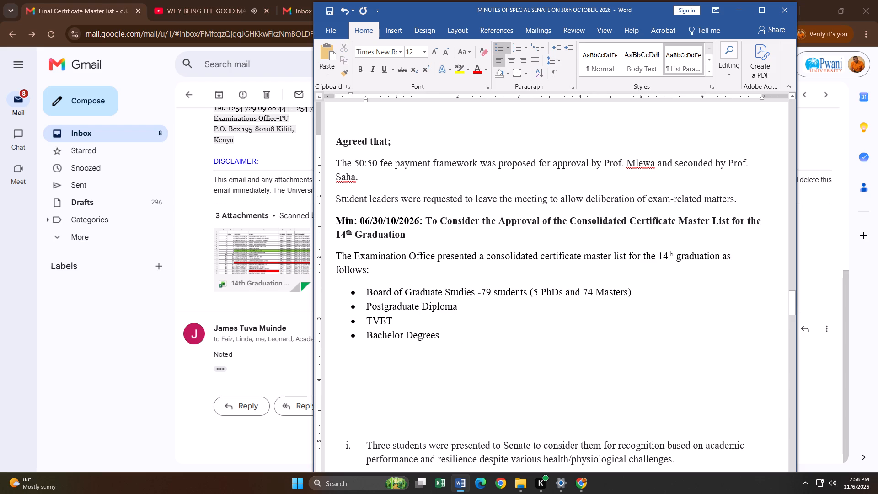
# Add a space after "Bachelor Degrees" and number the four-line list with lowercase Roman numerals (i., ii., iii.).
pyautogui.press('space')
pyautogui.click(525, 46)
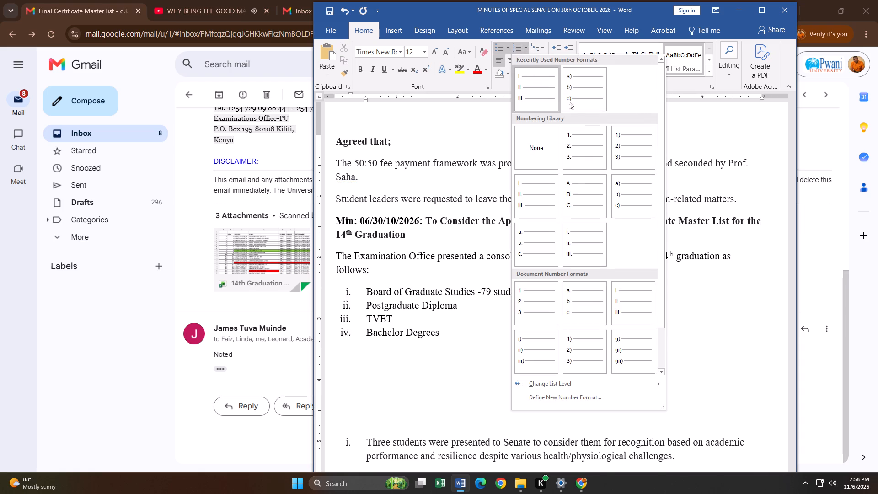
pyautogui.click(578, 237)
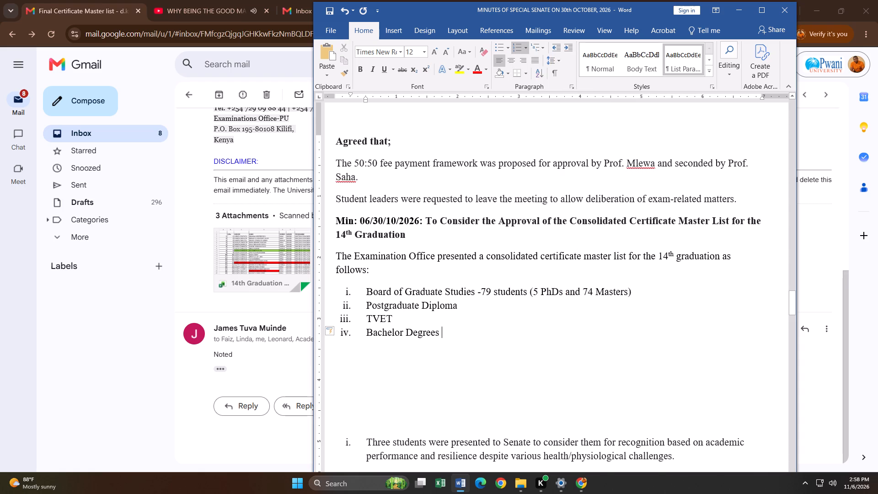
# Replace the trailing space after "Bachelor Degrees" with a colon and add "SASA", so the item reads "Bachelor Degrees: SASA".
pyautogui.click(441, 334)
pyautogui.press('BackSpace')
pyautogui.hotkey('shift', ':')
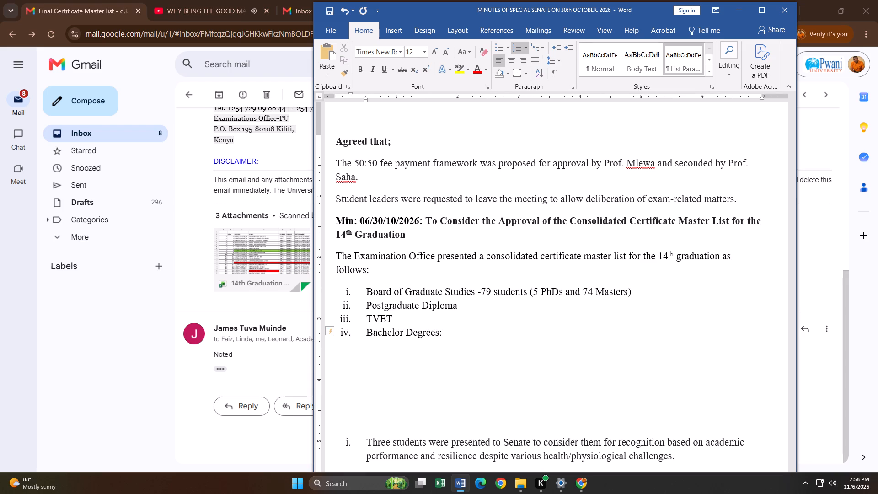
pyautogui.press('space')
pyautogui.write('SASA')
pyautogui.press('Return')
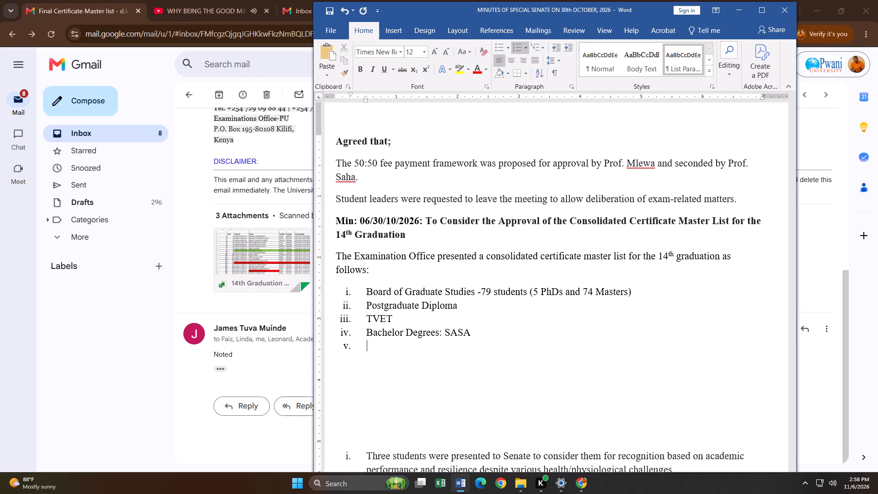
pyautogui.press('BackSpace')
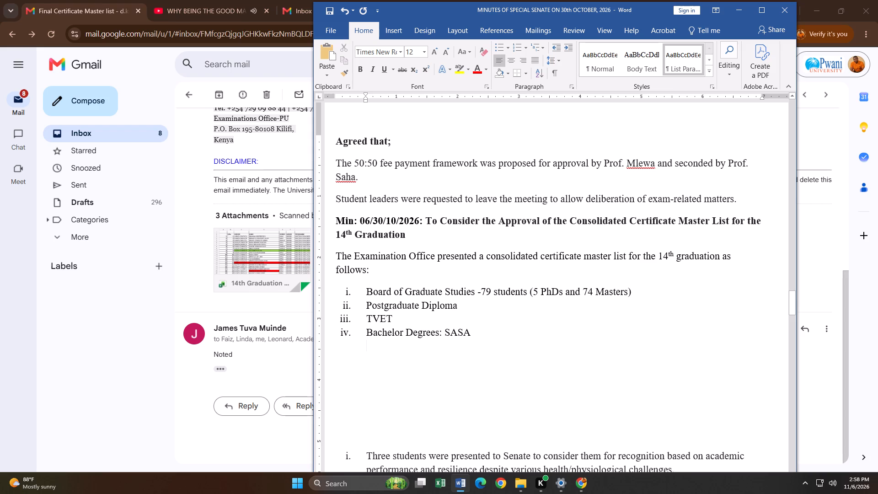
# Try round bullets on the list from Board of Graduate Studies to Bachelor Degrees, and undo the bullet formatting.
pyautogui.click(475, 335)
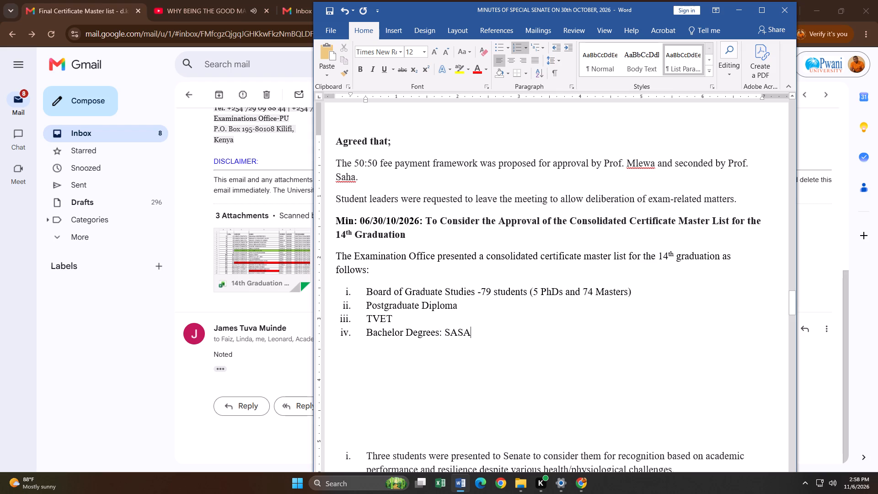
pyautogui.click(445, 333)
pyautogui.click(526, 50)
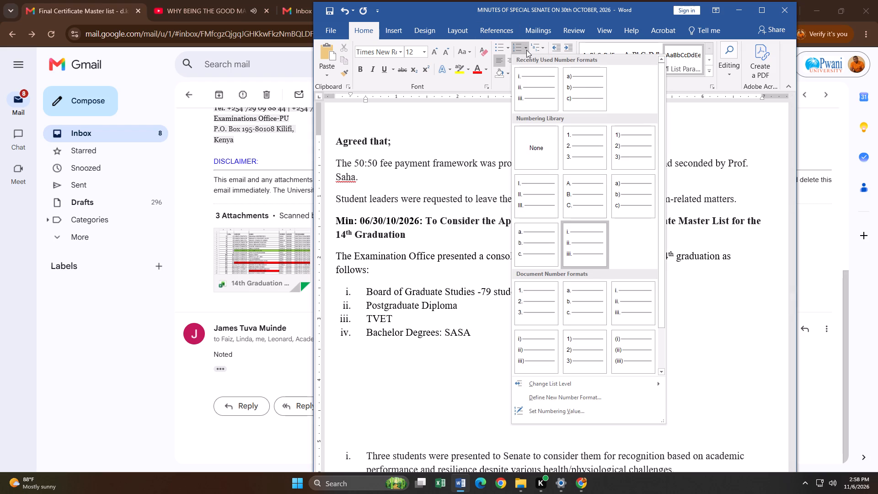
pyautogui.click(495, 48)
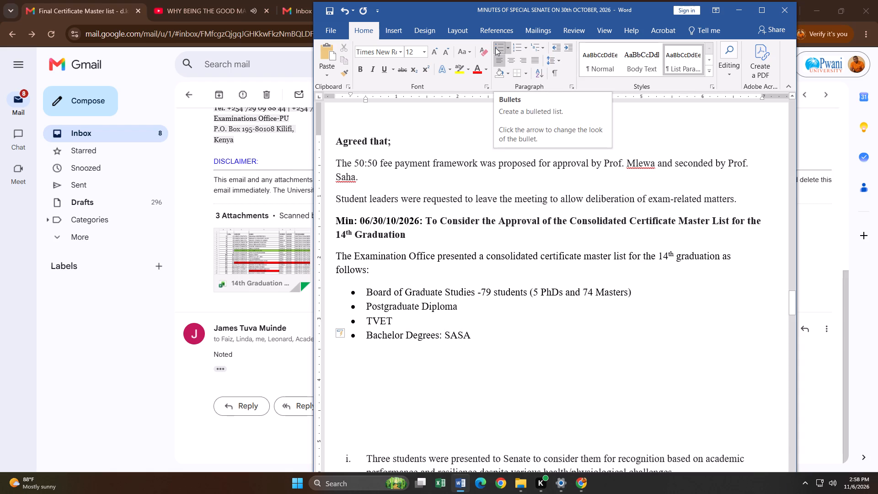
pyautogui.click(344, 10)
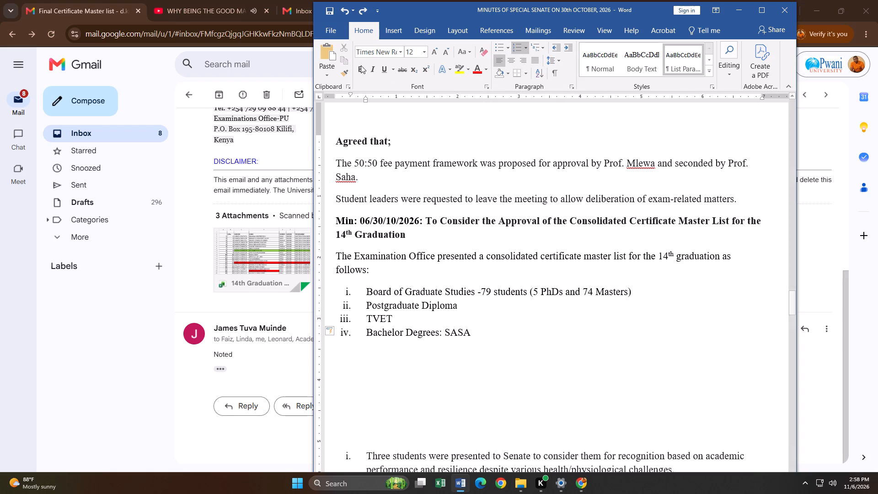
# Save the Senate minutes document.
pyautogui.click(327, 9)
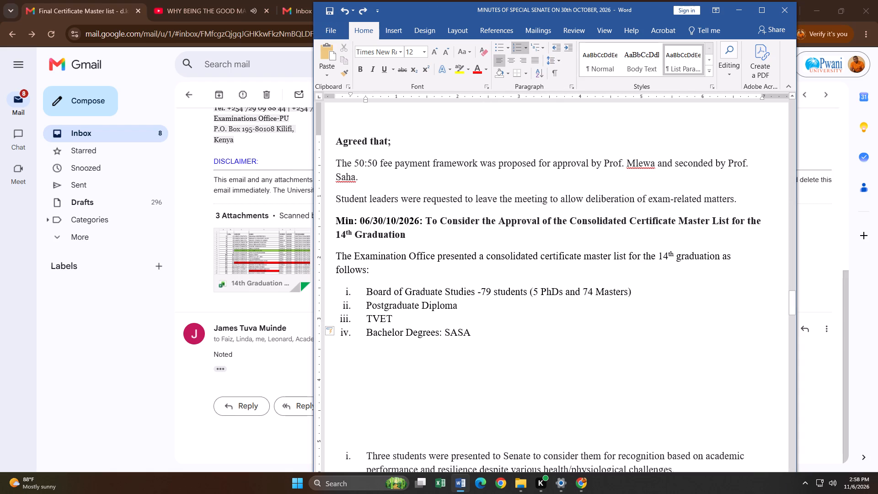
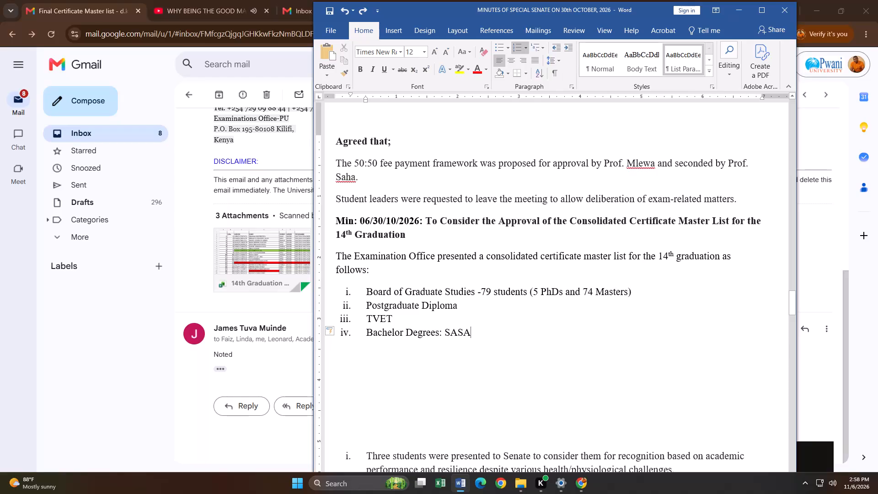
# Append "-59" to "SASA" in the Bachelor Degrees item, so it reads "SASA-59".
pyautogui.click(441, 333)
pyautogui.click(473, 337)
pyautogui.press('-')
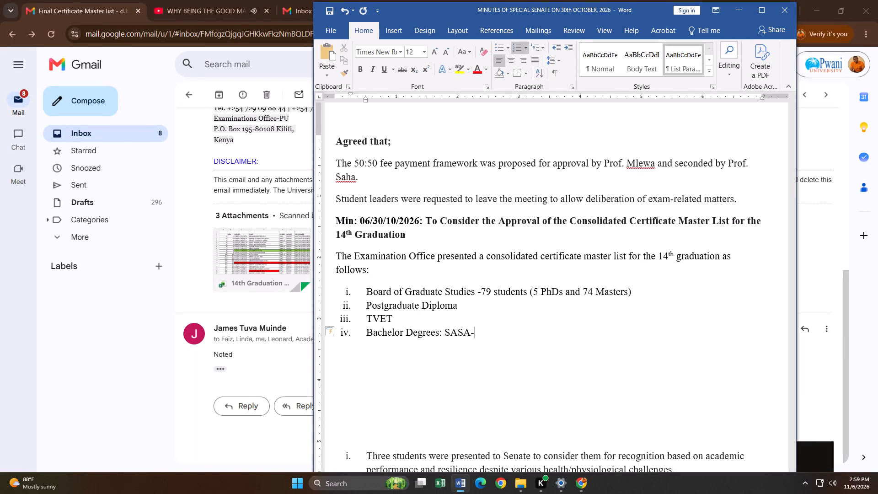
pyautogui.write('59')
# Add two unnumbered lines below the Bachelor Degrees item: "SBE-232" and "SEES-55".
pyautogui.press('Return')
pyautogui.press('BackSpace')
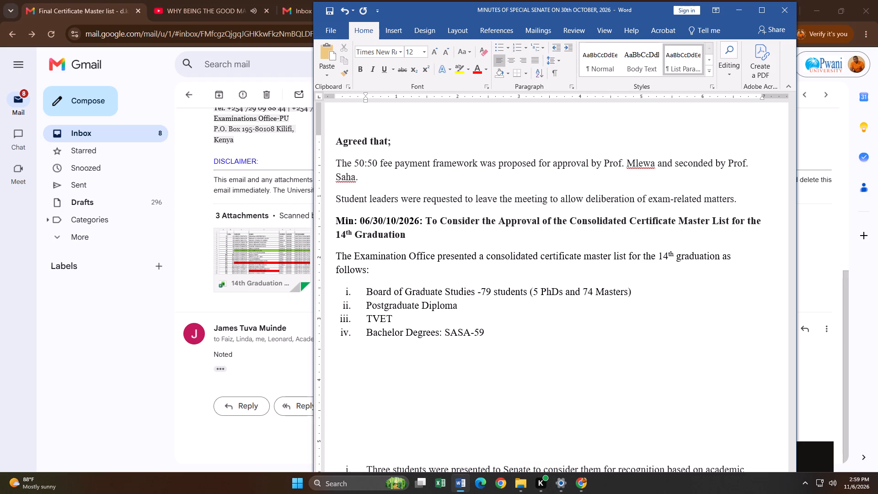
pyautogui.write('SBE')
pyautogui.press('-')
pyautogui.write('232')
pyautogui.press('Return')
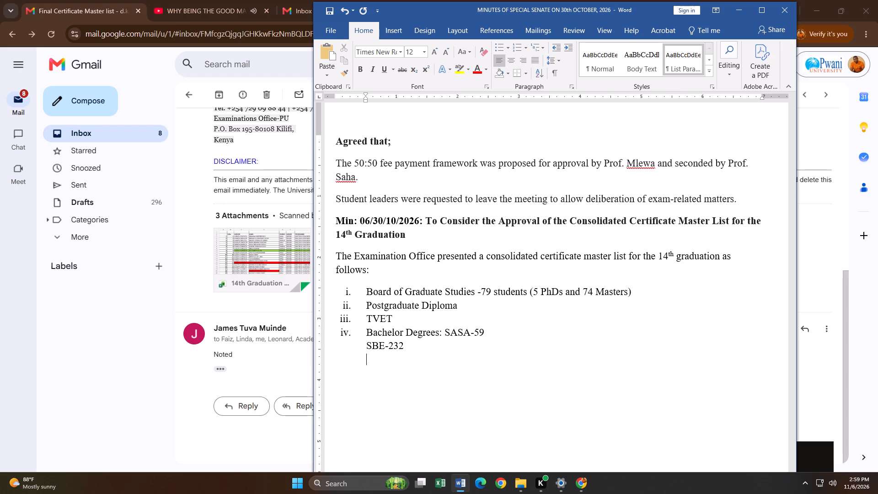
pyautogui.write('SEES')
pyautogui.press('-')
pyautogui.write('55')
pyautogui.press('Return')
# Continue the school list below SEES-55 with the lines "SHHS-139" and "SHSS-291".
pyautogui.write('SHHS')
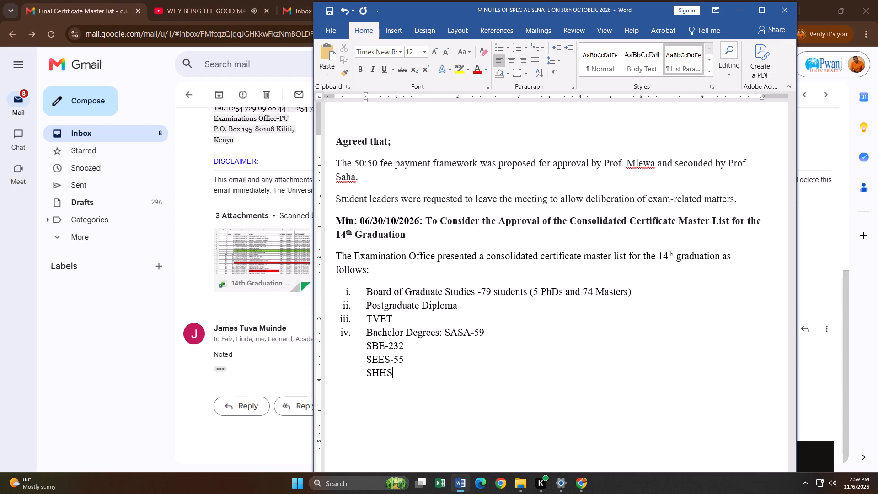
pyautogui.write('-139')
pyautogui.press('Return')
pyautogui.write('SHSS')
pyautogui.press('-')
pyautogui.write('291')
pyautogui.press('Return')
# Complete the school list below SHSS-291 with the lines "SPAS-125" and "SED-624".
pyautogui.write('SPS')
pyautogui.press('BackSpace')
pyautogui.write('AS')
pyautogui.press('-')
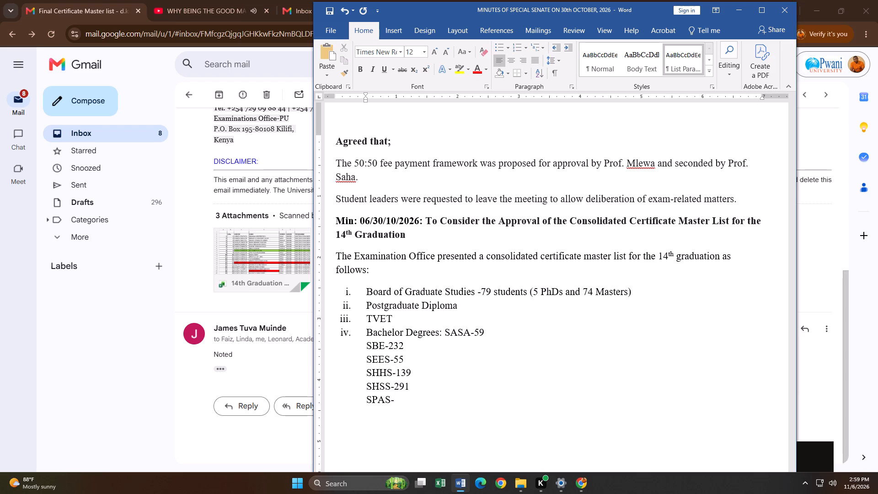
pyautogui.write('12')
pyautogui.press('5')
pyautogui.press('Return')
pyautogui.write('SED')
pyautogui.press('-')
pyautogui.write('624')
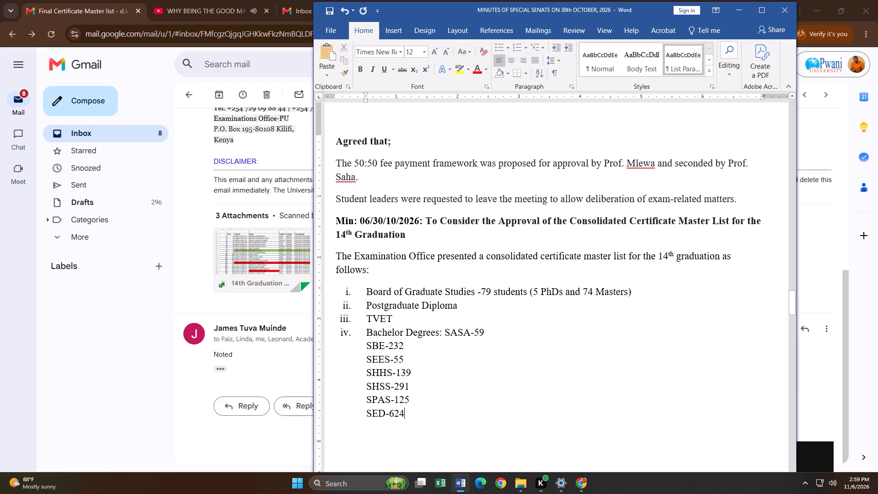
# Indent the six lines from SBE-232 to SED-624 by three levels, placing them roughly beneath SASA-59.
pyautogui.moveTo(368, 347); pyautogui.dragTo(406, 413)
pyautogui.press('Tab')
pyautogui.press('Tab')
pyautogui.press('Tab')
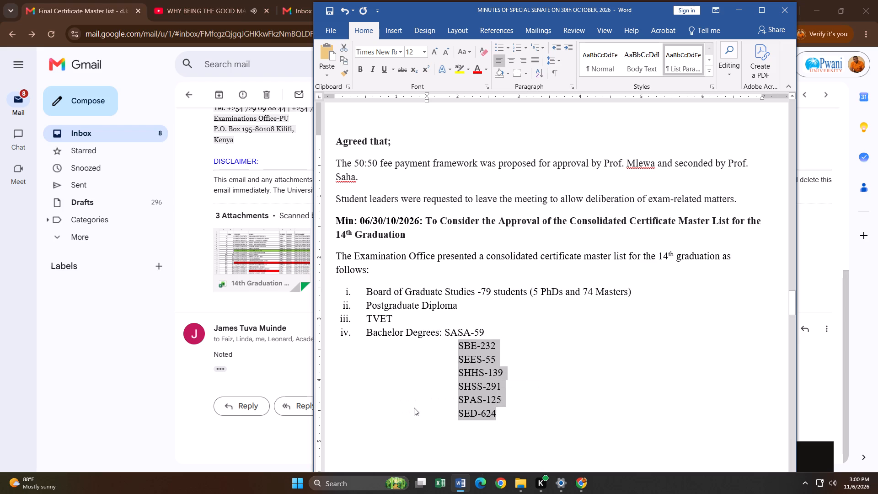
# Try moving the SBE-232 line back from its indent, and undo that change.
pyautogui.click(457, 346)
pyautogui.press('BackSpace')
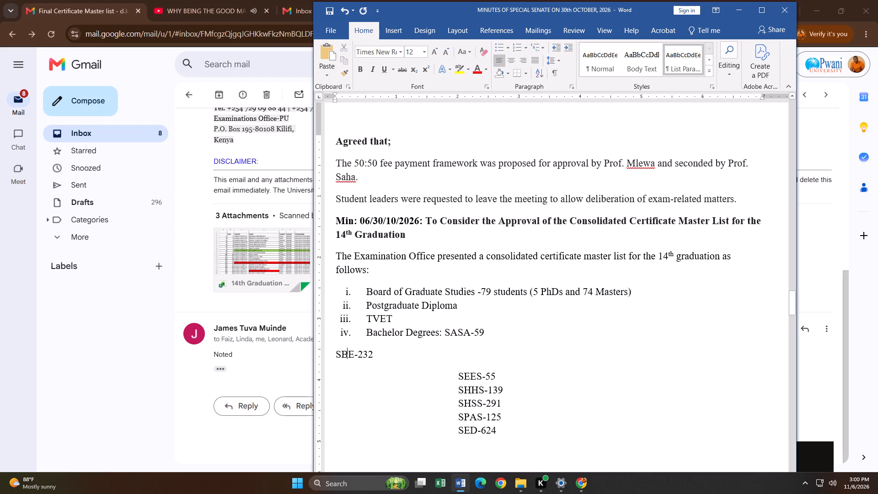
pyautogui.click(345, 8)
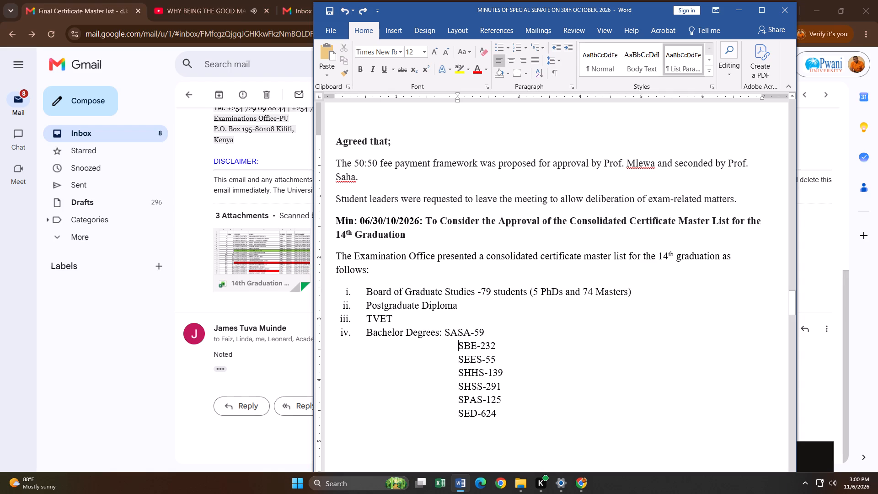
# Insert five extra spaces before "SASA-59" to line it up with the indented school lines below.
pyautogui.click(445, 333)
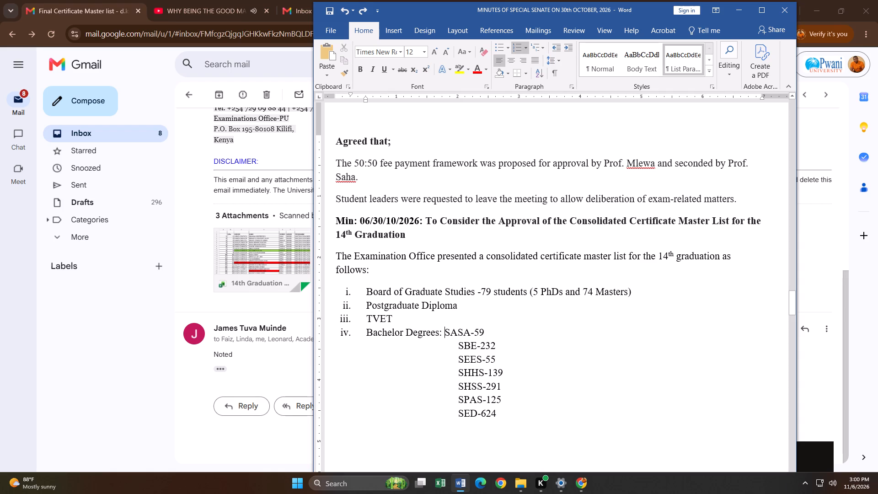
pyautogui.press('space')
pyautogui.press('space')
pyautogui.press('space')
pyautogui.press('space')
pyautogui.press('space')
pyautogui.press('space')
pyautogui.press('BackSpace')
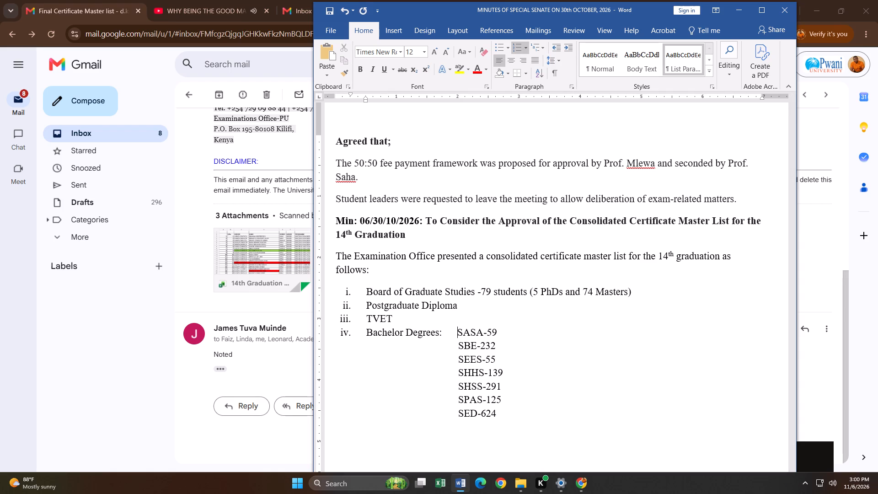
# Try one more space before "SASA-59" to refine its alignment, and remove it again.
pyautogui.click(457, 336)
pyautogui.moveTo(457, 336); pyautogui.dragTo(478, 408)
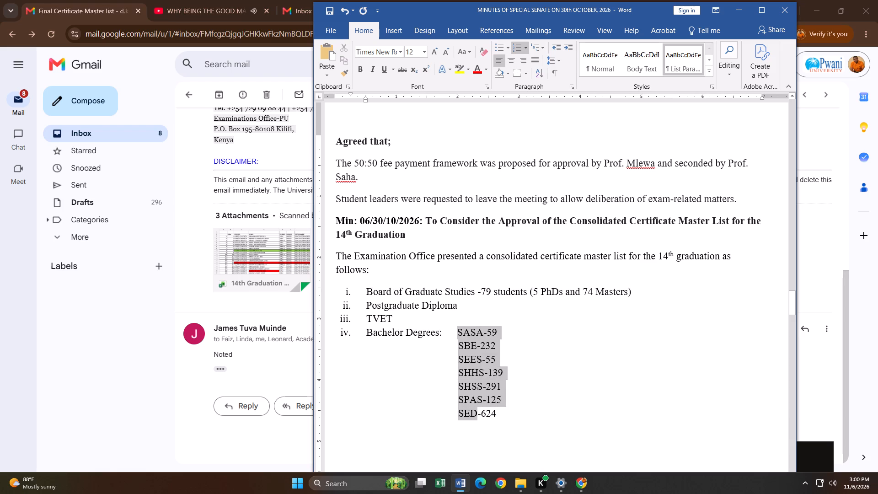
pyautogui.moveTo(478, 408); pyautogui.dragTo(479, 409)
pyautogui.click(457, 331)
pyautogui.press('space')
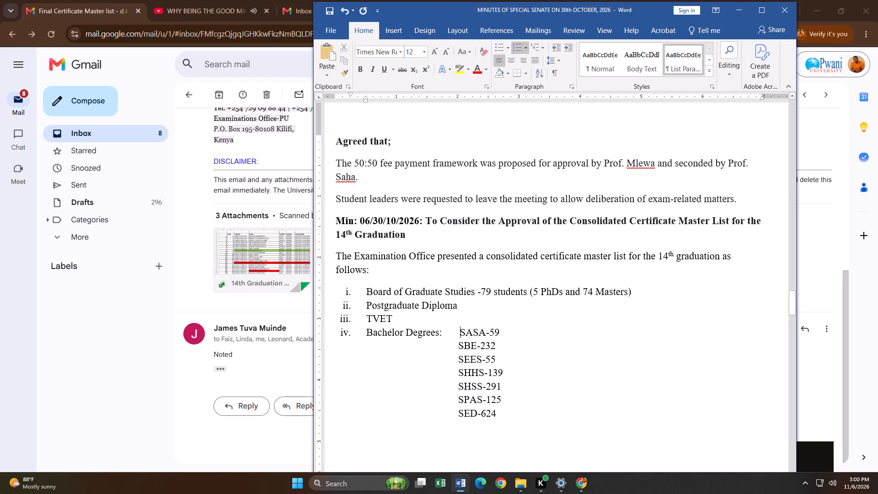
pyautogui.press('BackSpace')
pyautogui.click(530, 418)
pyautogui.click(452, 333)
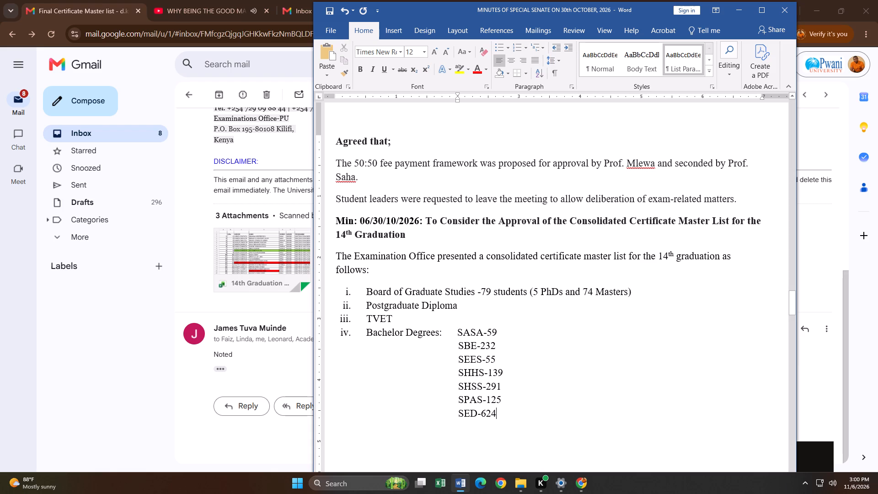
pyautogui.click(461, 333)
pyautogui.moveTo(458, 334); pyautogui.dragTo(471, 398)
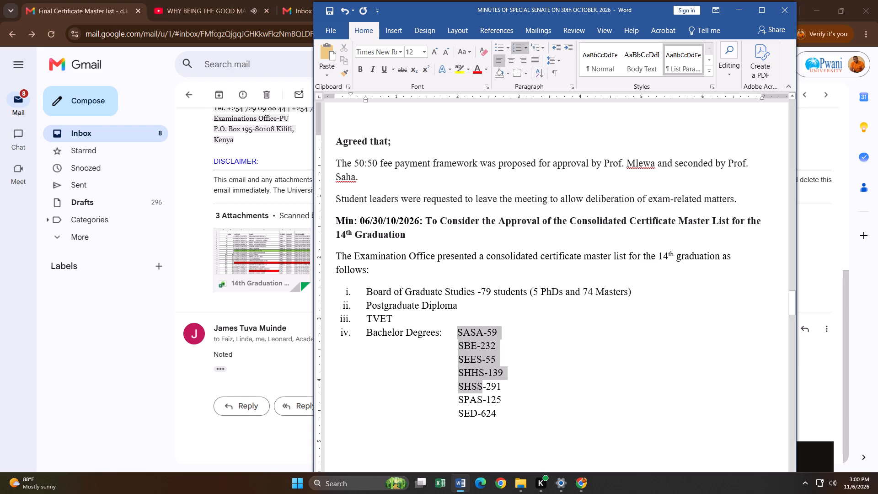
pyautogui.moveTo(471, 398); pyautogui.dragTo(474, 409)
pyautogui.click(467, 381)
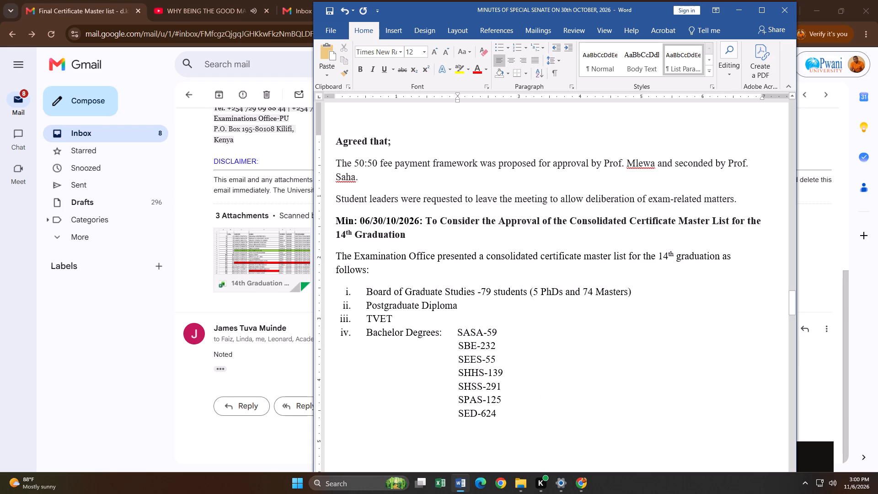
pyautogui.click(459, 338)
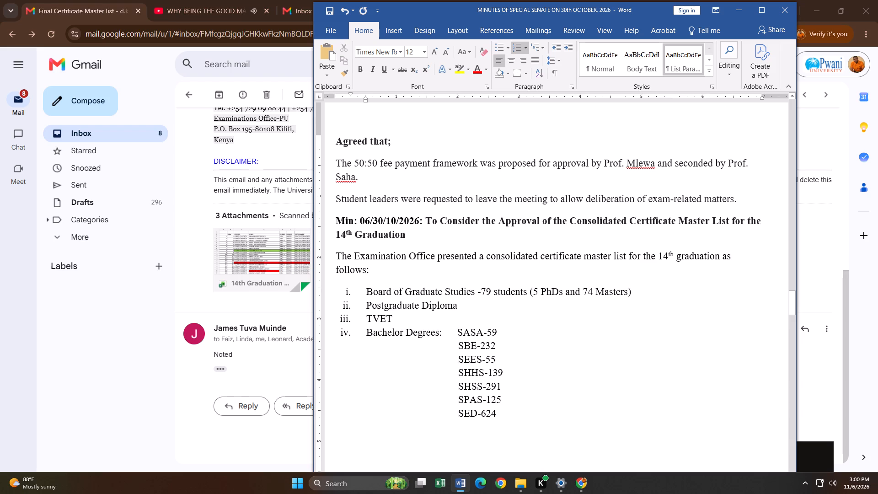
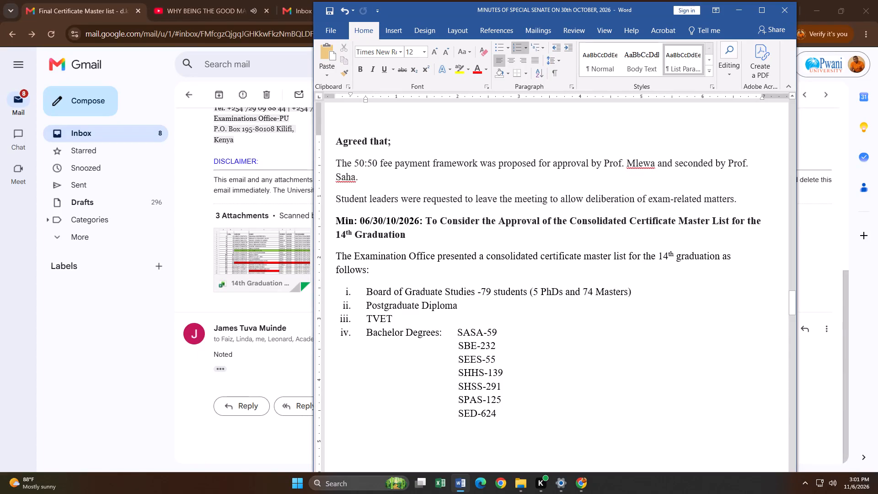
# Add the count "-278" to the TVET entry in the numbered graduand list.
pyautogui.click(502, 417)
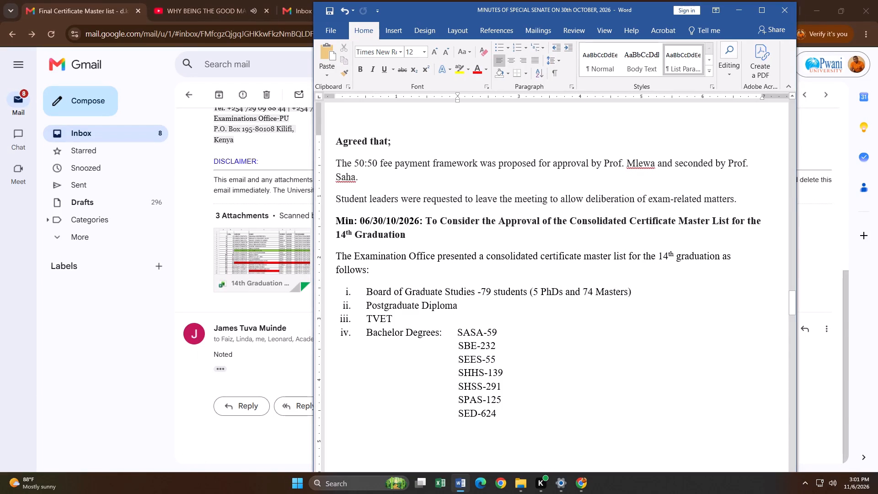
pyautogui.click(400, 319)
pyautogui.press('-')
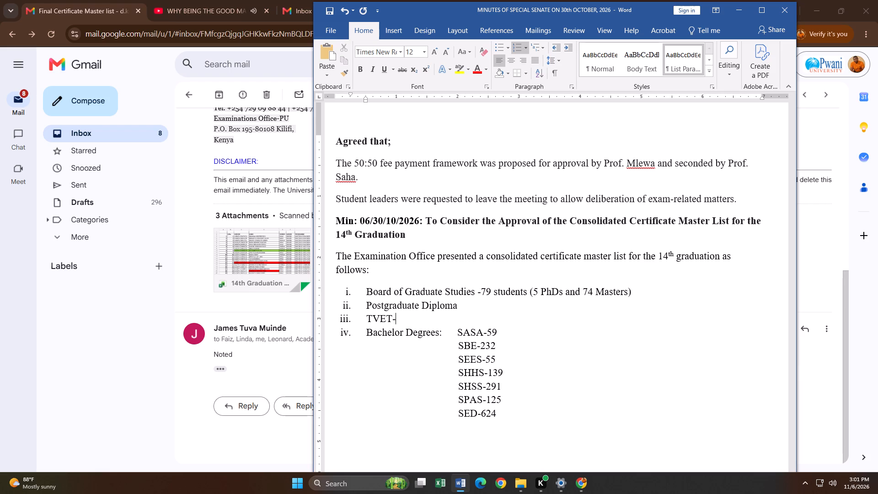
pyautogui.write('278')
# Add a space and a dash after "Postgraduate Diploma", leaving its count blank, and save the minutes.
pyautogui.click(461, 306)
pyautogui.press('space')
pyautogui.write('-')
pyautogui.click(575, 421)
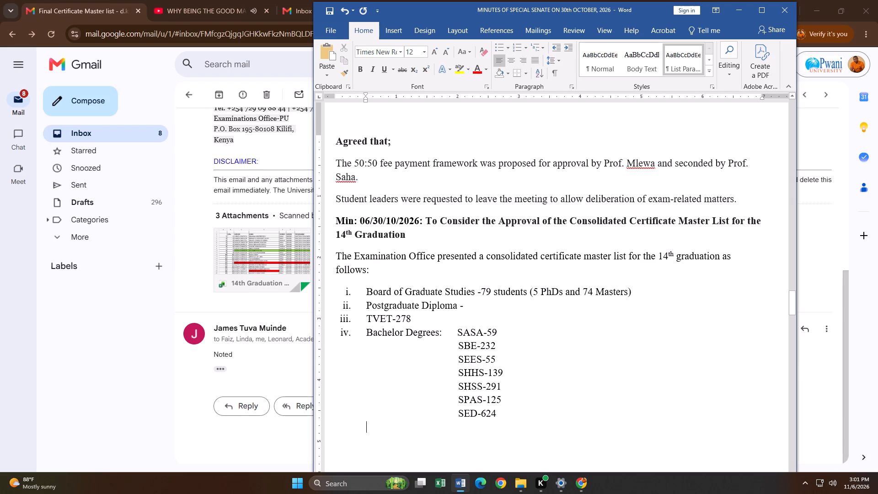
pyautogui.click(336, 12)
# Add the line "Total =1824" directly below SED-624, at the same indent as the school counts.
pyautogui.scroll(-5, 570, 343)
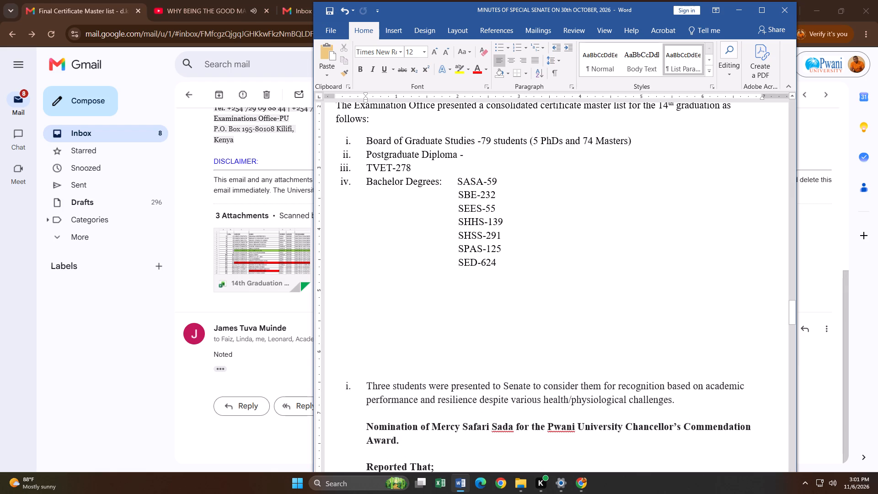
pyautogui.click(499, 261)
pyautogui.press('Return')
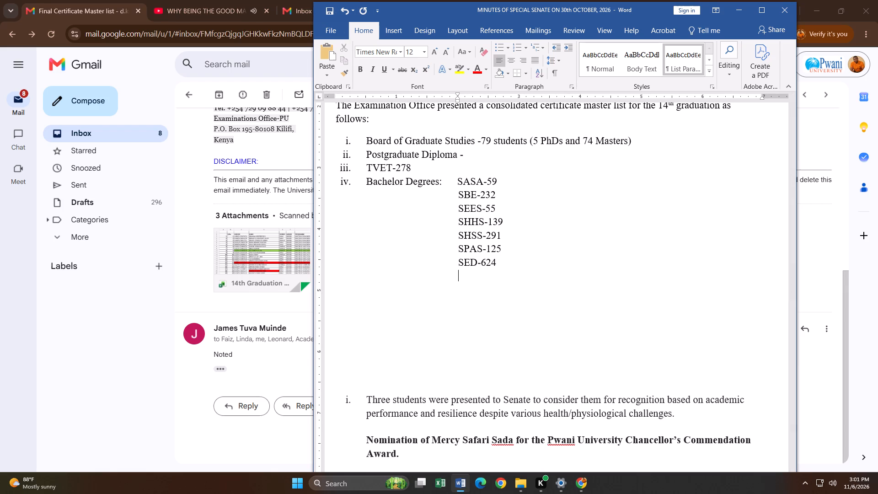
pyautogui.press('Left')
pyautogui.press('Return')
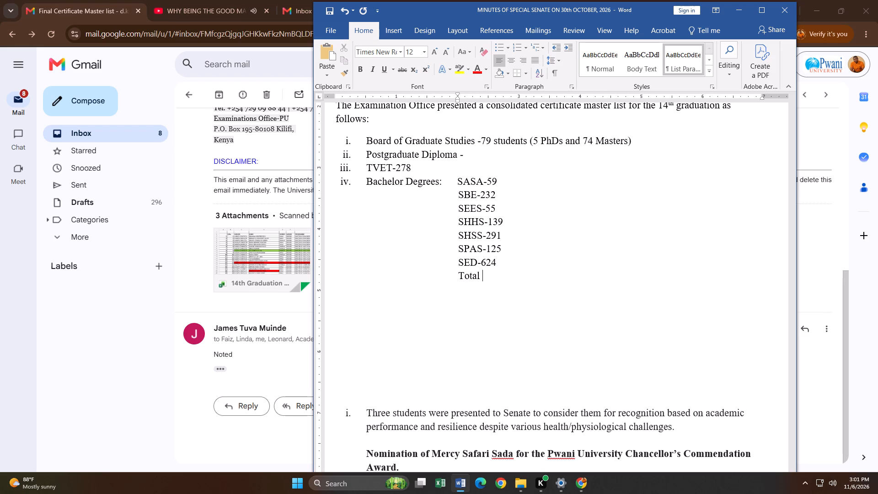
pyautogui.hotkey('shift', '+')
pyautogui.press('BackSpace')
pyautogui.write('=-')
pyautogui.press('BackSpace')
pyautogui.write('1824')
# Underline the SED-624 line to set it off from the total beneath it.
pyautogui.click(499, 265)
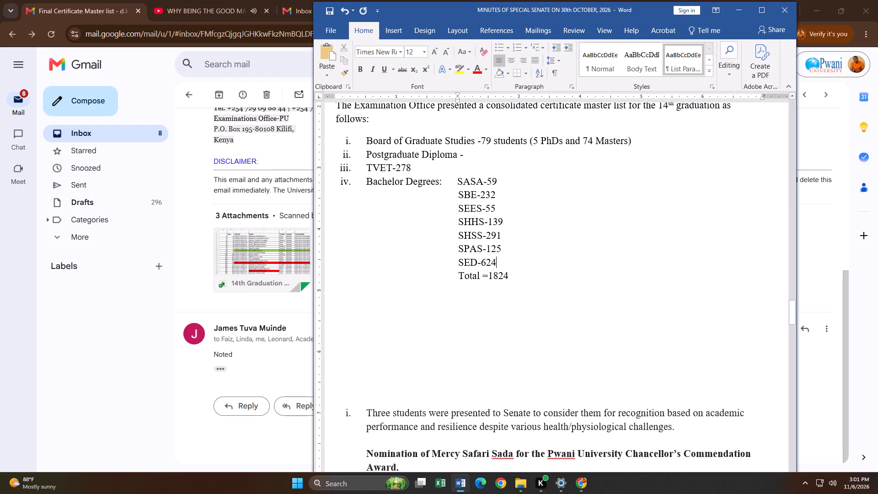
pyautogui.moveTo(456, 264); pyautogui.dragTo(505, 264)
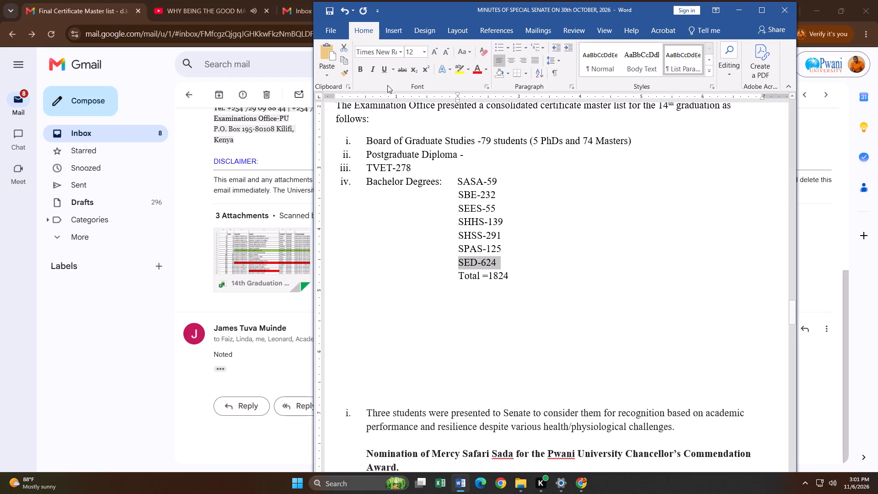
pyautogui.click(383, 70)
pyautogui.click(520, 288)
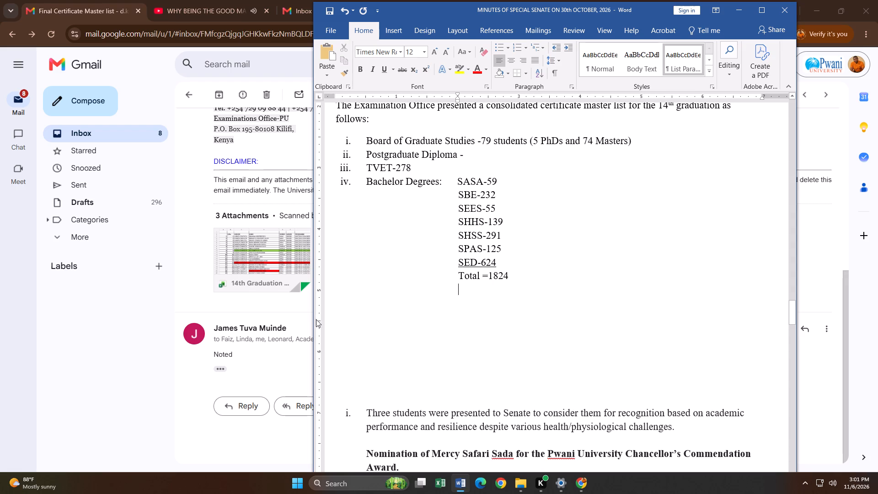
# Begin an unindented paragraph below the total line reading "The list consists of students", with its spelling corrected.
pyautogui.click(519, 277)
pyautogui.press('Return')
pyautogui.press('BackSpace')
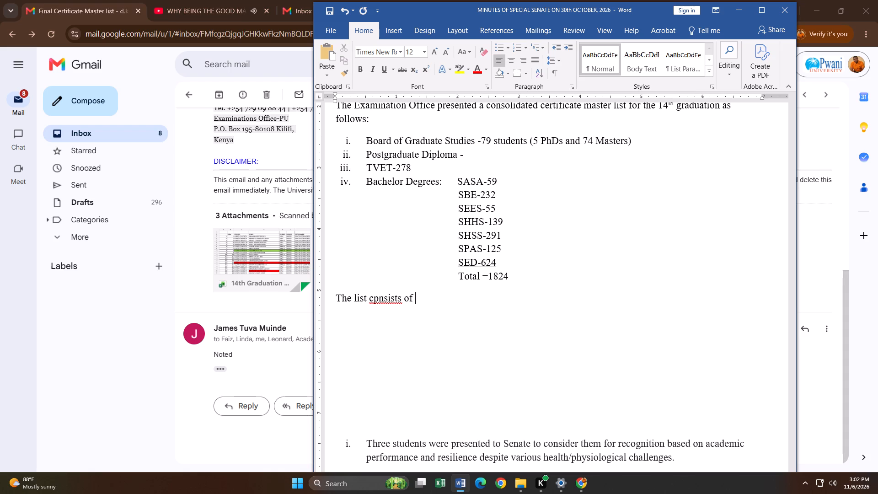
pyautogui.write('student')
pyautogui.press('s')
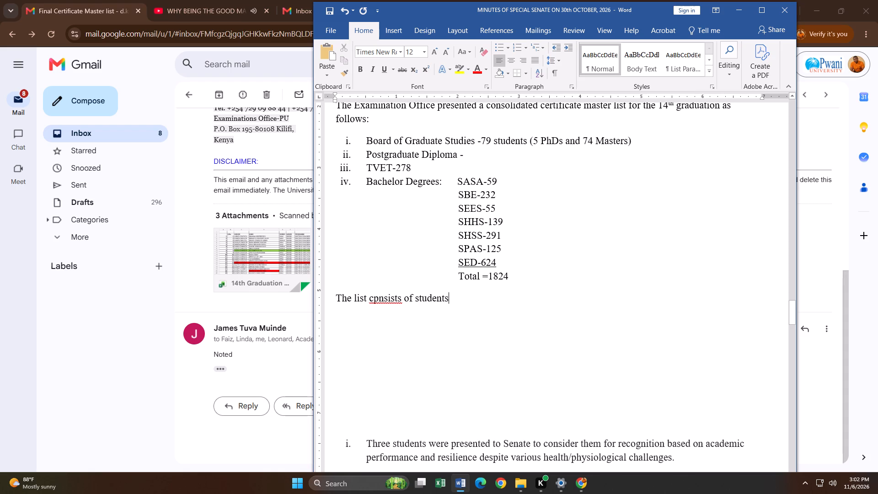
pyautogui.rightClick(381, 303)
pyautogui.click(382, 308)
pyautogui.click(443, 320)
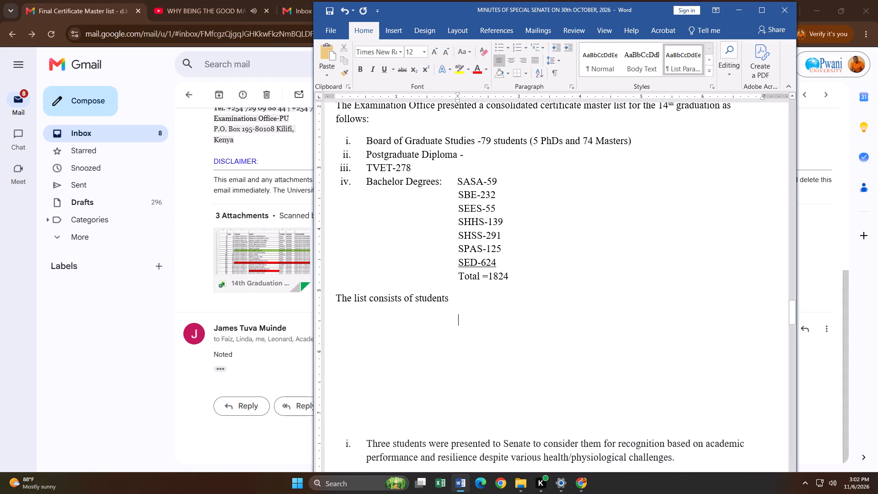
pyautogui.click(463, 295)
# Save the Senate minutes document.
pyautogui.click(329, 14)
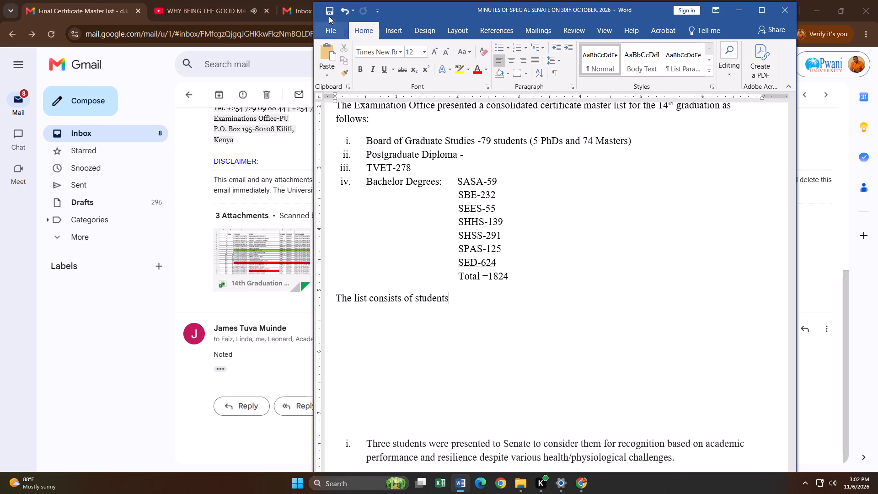
pyautogui.click(327, 14)
pyautogui.click(549, 306)
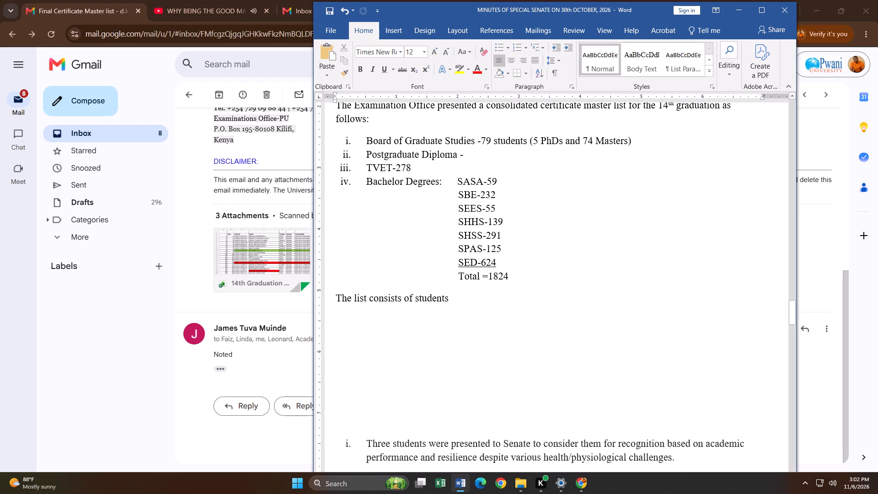
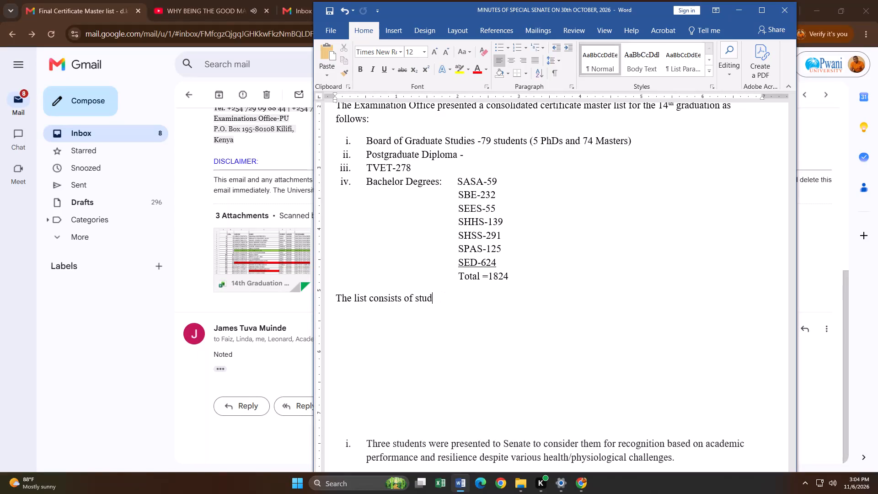
# Replace the unfinished last word of the paragraph below the total with "names of the class of 2022,".
pyautogui.press('BackSpace')
pyautogui.press('BackSpace')
pyautogui.press('BackSpace')
pyautogui.write('names of the 20')
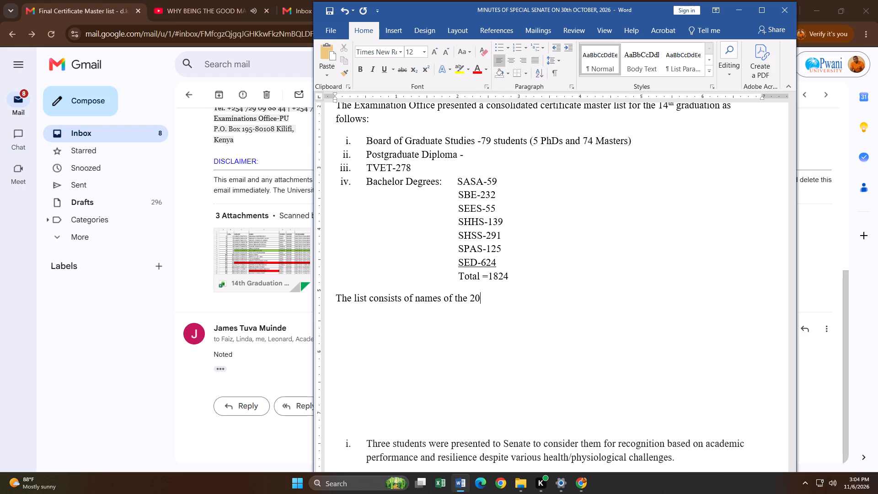
pyautogui.write('20')
pyautogui.press('BackSpace')
pyautogui.write('2')
pyautogui.press('space')
pyautogui.press('BackSpace')
pyautogui.press('BackSpace')
pyautogui.press('BackSpace')
pyautogui.press('BackSpace')
pyautogui.press('BackSpace')
pyautogui.write('class of 2022,')
pyautogui.press('space')
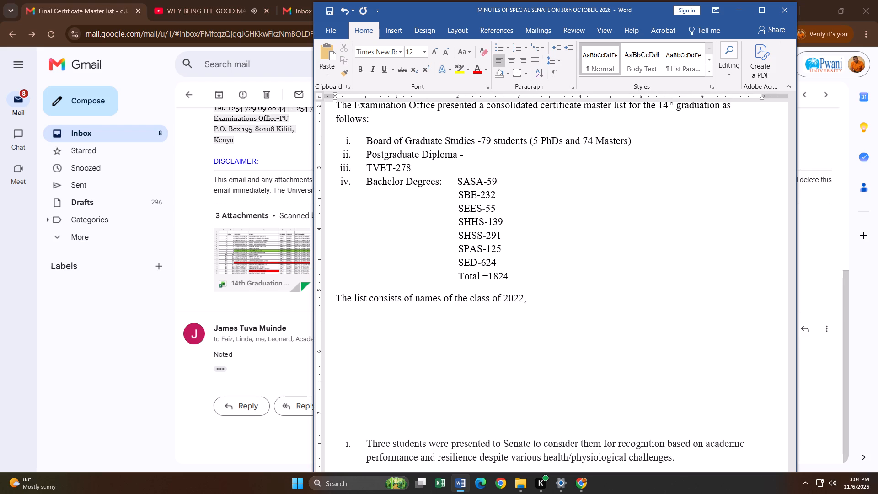
# Complete the sentence with "those removed from last year's graduation due to fee arrears, and those who had applied for collection of names.".
pyautogui.write('those')
pyautogui.press('space')
pyautogui.press('e')
pyautogui.write('moved')
pyautogui.press('space')
pyautogui.write("from last year's grdauation due to fee areears, and")
pyautogui.press('space')
pyautogui.write('those who had applied for collect')
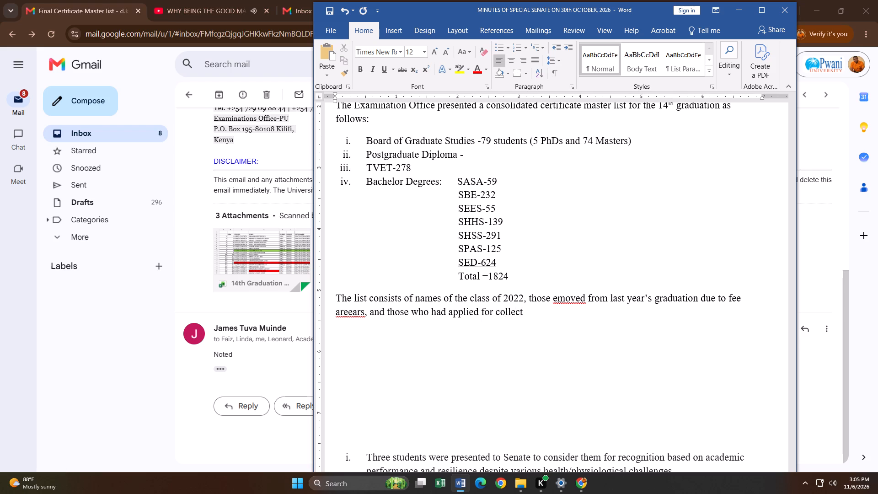
pyautogui.write('ion of names')
pyautogui.press('.')
# Begin a new paragraph reading "The list will be sent to the financer office to".
pyautogui.press('Return')
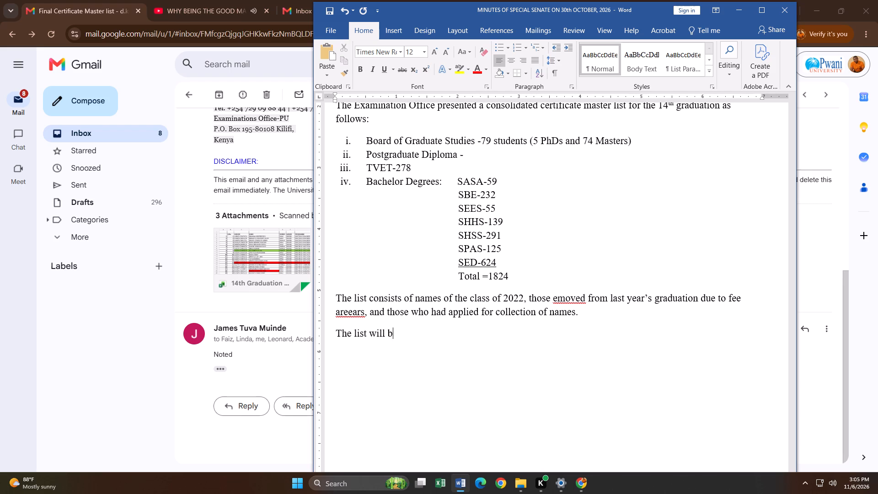
pyautogui.write('subjected to fi')
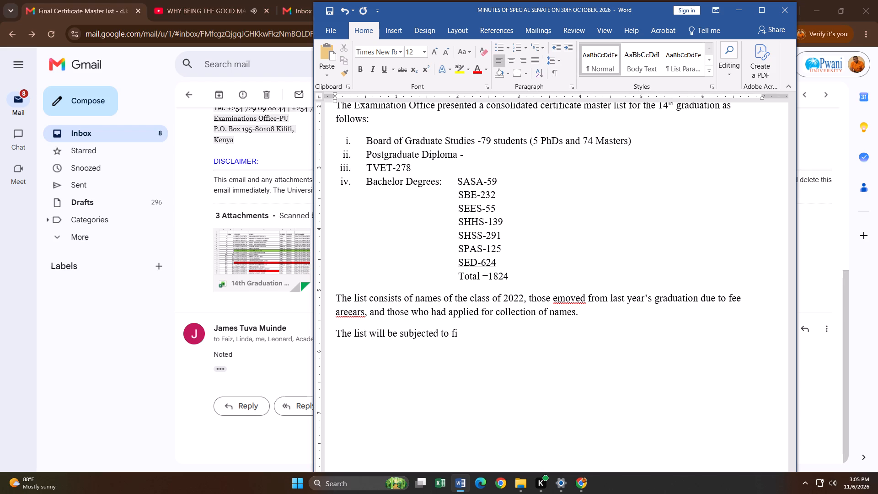
pyautogui.press('BackSpace')
pyautogui.press('BackSpace')
pyautogui.press('BackSpace')
pyautogui.press('BackSpace')
pyautogui.press('BackSpace')
pyautogui.press('BackSpace')
pyautogui.press('BackSpace')
pyautogui.press('BackSpace')
pyautogui.press('BackSpace')
pyautogui.press('BackSpace')
pyautogui.press('BackSpace')
pyautogui.press('BackSpace')
pyautogui.press('BackSpace')
pyautogui.press('BackSpace')
pyautogui.press('BackSpace')
pyautogui.press('BackSpace')
pyautogui.press('space')
pyautogui.write('sent to the financer office to')
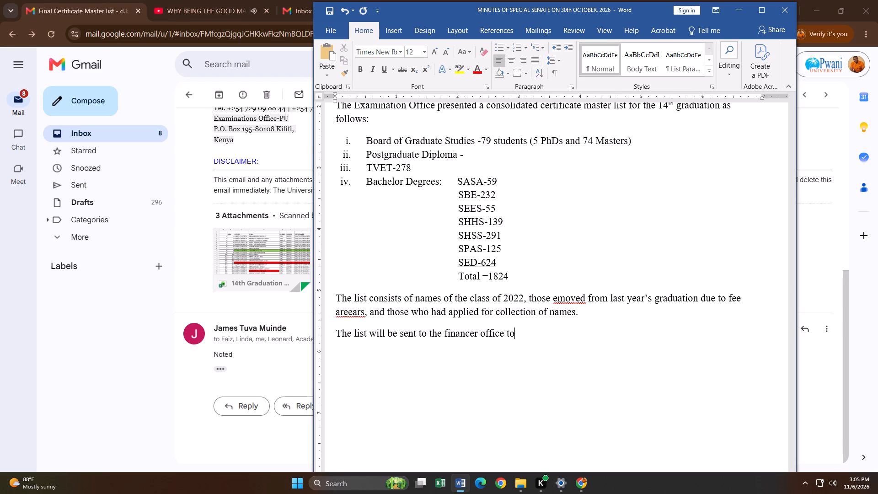
# Finish the financer office sentence with "sieve out those who are yet to clear their fees.".
pyautogui.press('space')
pyautogui.write('expung')
pyautogui.press('space')
pyautogui.press('BackSpace')
pyautogui.press('BackSpace')
pyautogui.press('BackSpace')
pyautogui.press('BackSpace')
pyautogui.press('BackSpace')
pyautogui.press('BackSpace')
pyautogui.press('BackSpace')
pyautogui.press('BackSpace')
pyautogui.press('s')
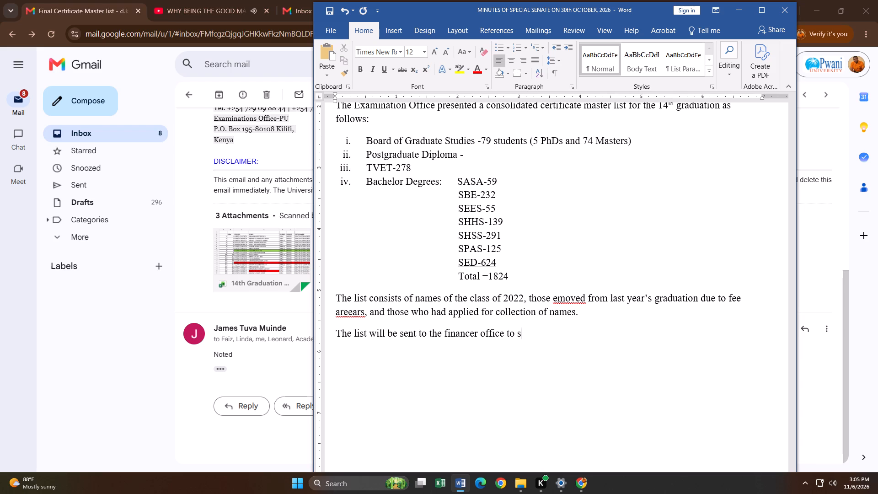
pyautogui.press('i')
pyautogui.write('eve')
pyautogui.press('space')
pyautogui.write('out')
pyautogui.press('space')
pyautogui.write('those who are yet to clear')
pyautogui.press('space')
pyautogui.write('their fees')
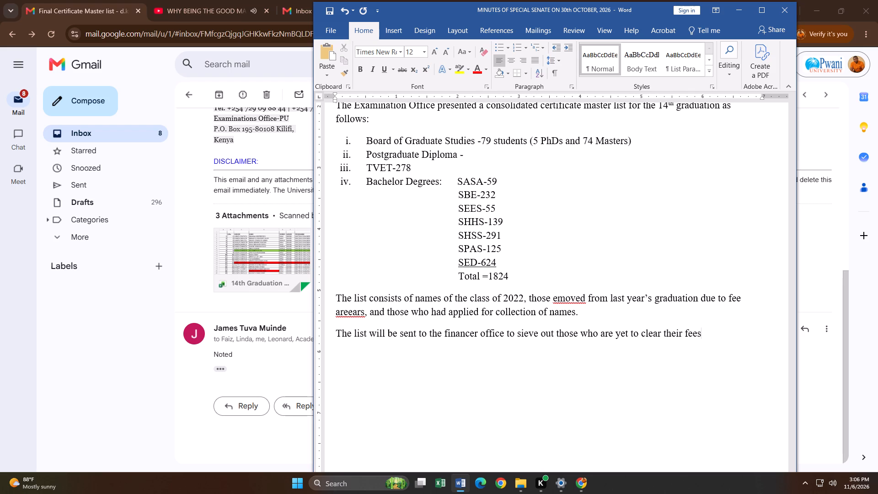
pyautogui.press('.')
# Add a new paragraph reading "The Directorate of Quality Assurance will also assess the list.".
pyautogui.press('Return')
pyautogui.write('irectorate of')
pyautogui.press('space')
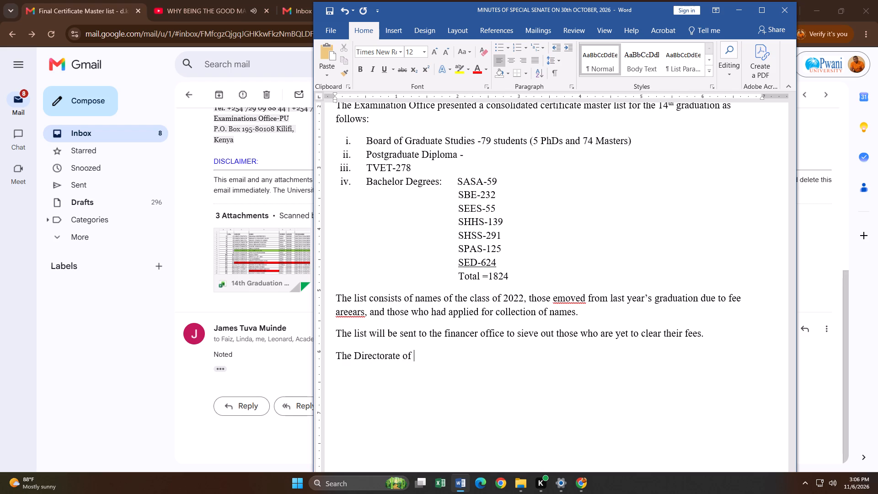
pyautogui.write('ualityy')
pyautogui.press('space')
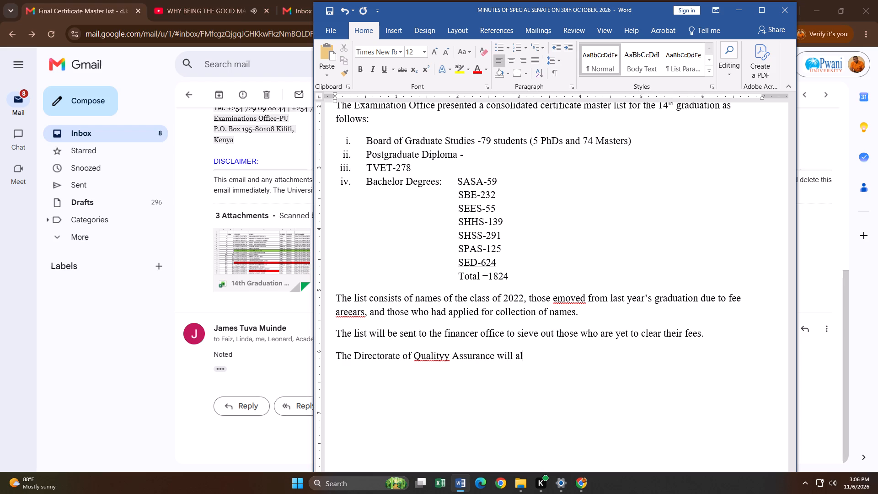
pyautogui.write('assess the list.')
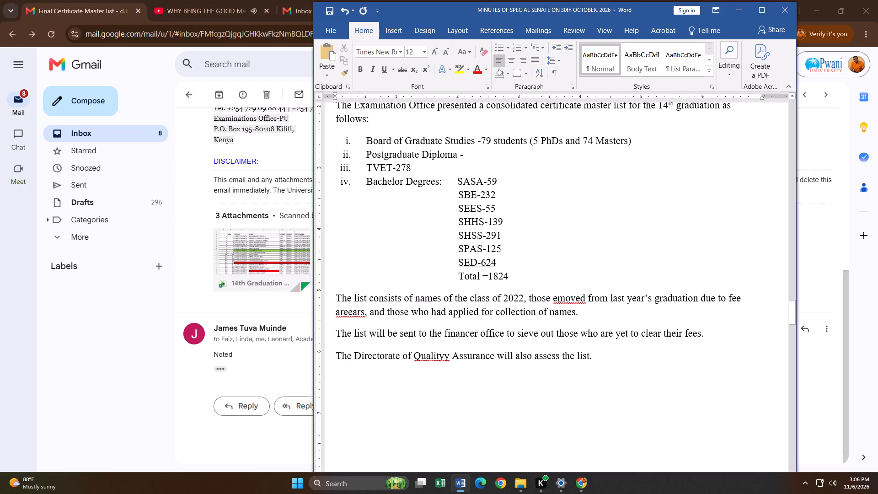
# Correct the flagged misspellings in the new paragraphs to "Quality", "removed" and "arrears".
pyautogui.rightClick(436, 355)
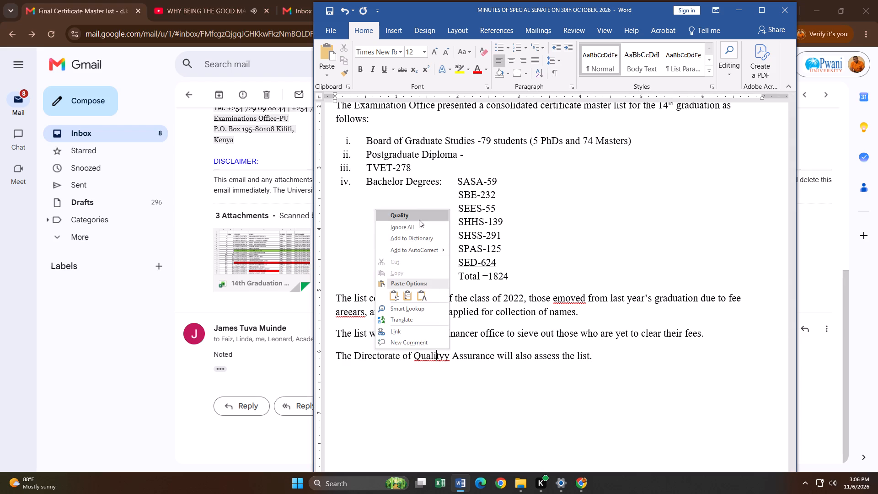
pyautogui.click(418, 216)
pyautogui.click(573, 320)
pyautogui.rightClick(560, 298)
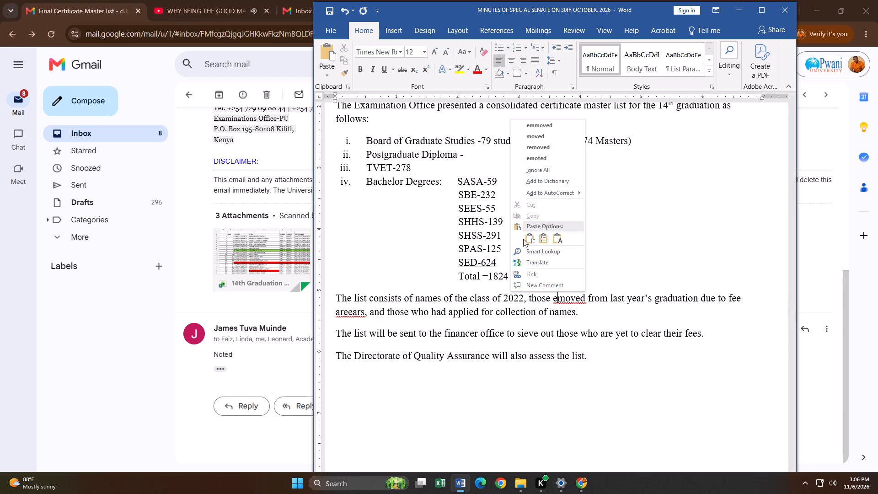
pyautogui.click(546, 148)
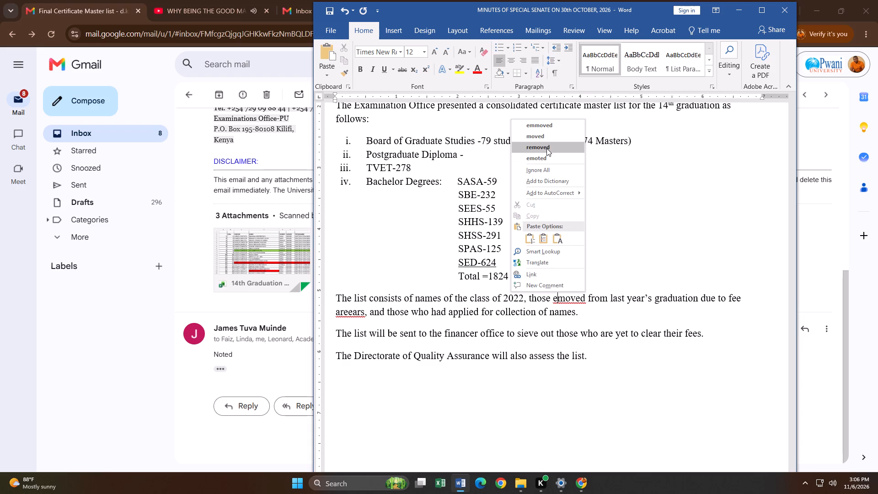
pyautogui.rightClick(350, 311)
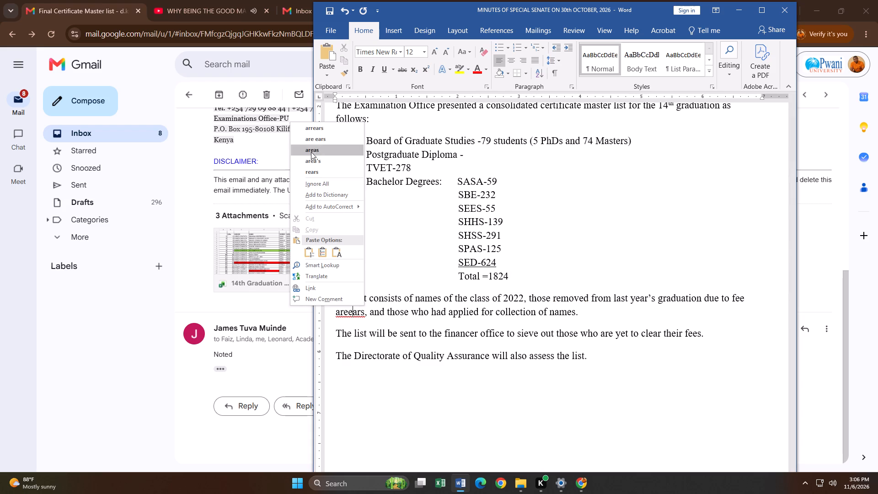
pyautogui.click(321, 128)
pyautogui.click(465, 313)
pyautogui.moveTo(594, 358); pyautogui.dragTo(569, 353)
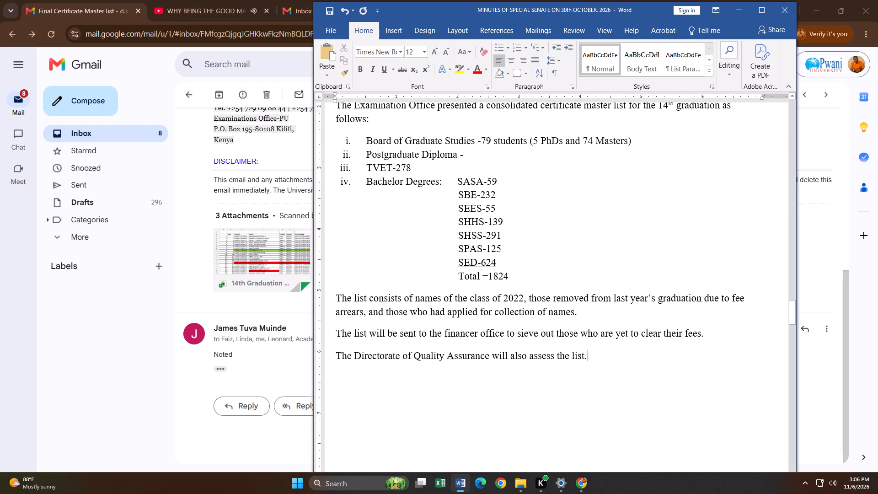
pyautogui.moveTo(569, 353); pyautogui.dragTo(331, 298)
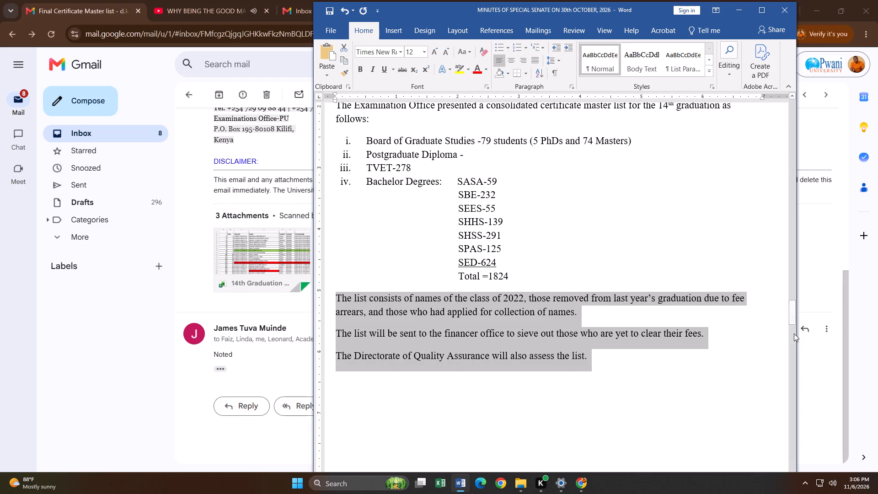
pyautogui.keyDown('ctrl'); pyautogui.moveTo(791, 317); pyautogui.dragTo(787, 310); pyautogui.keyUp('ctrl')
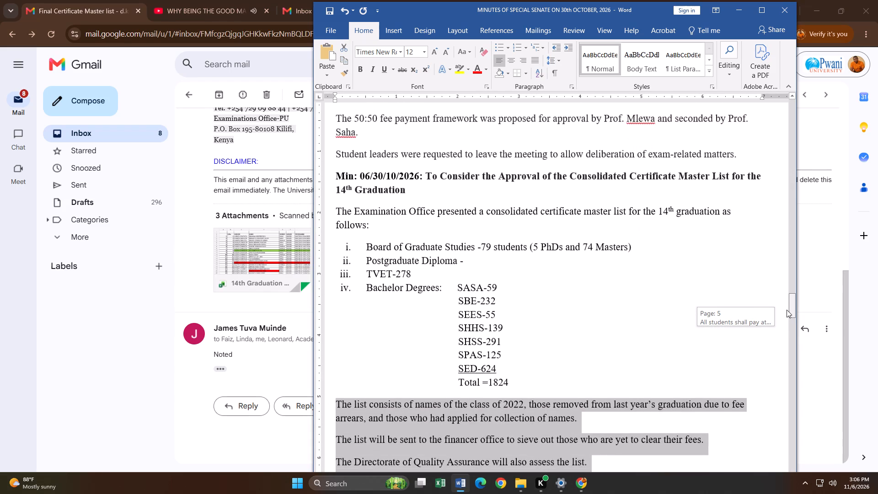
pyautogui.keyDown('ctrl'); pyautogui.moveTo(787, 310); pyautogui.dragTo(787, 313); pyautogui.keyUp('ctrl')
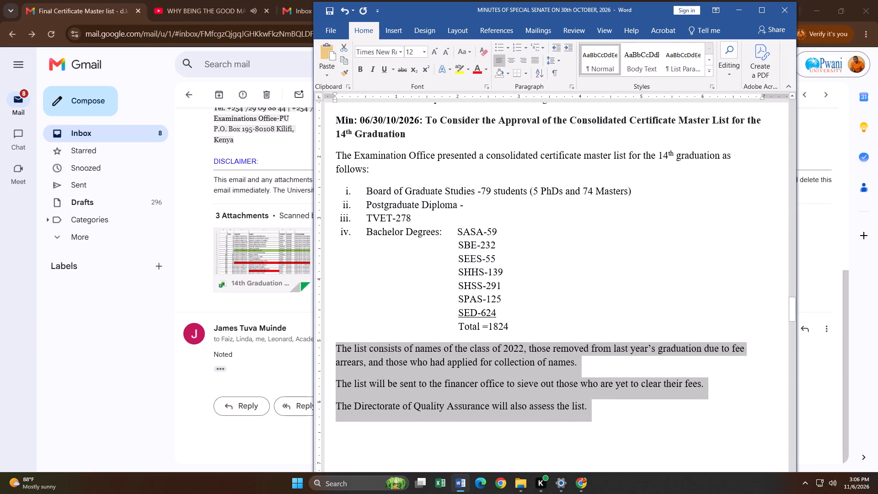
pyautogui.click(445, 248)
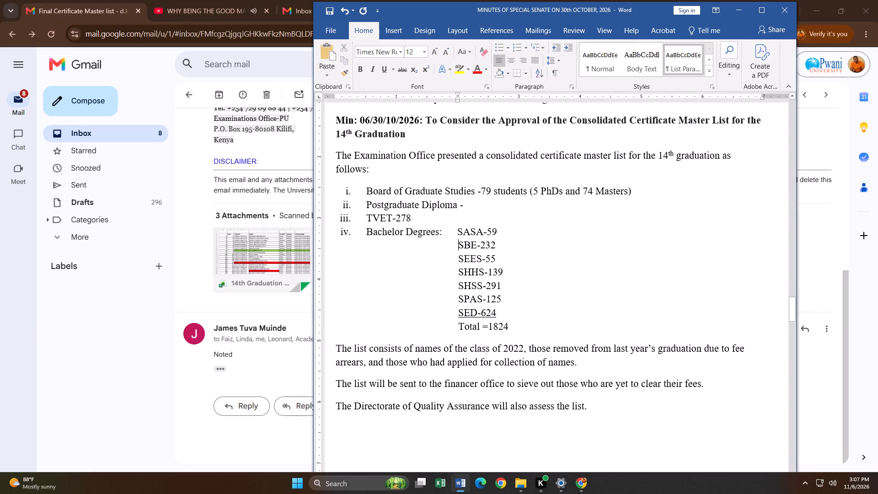
# Change the four graduand category entries, Board of Graduate Studies to Bachelor Degrees, from Roman numbering to round bullets.
pyautogui.click(352, 197)
pyautogui.moveTo(342, 193); pyautogui.dragTo(344, 210)
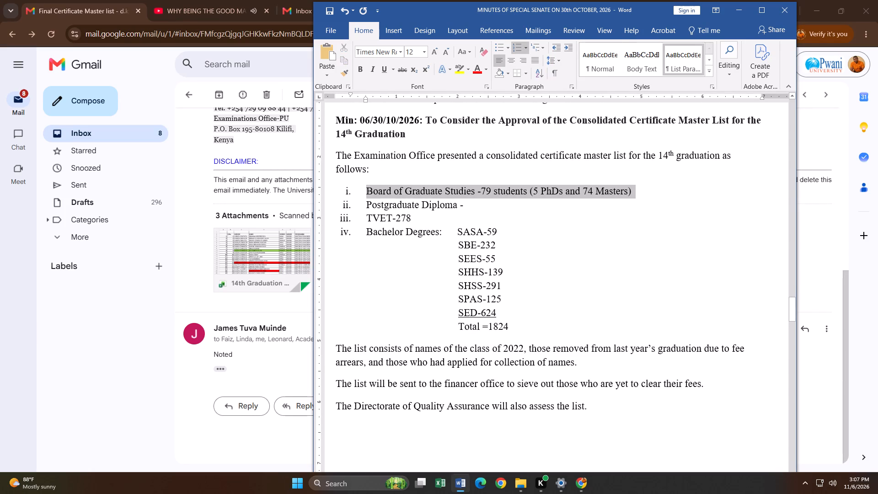
pyautogui.moveTo(344, 210); pyautogui.dragTo(354, 240)
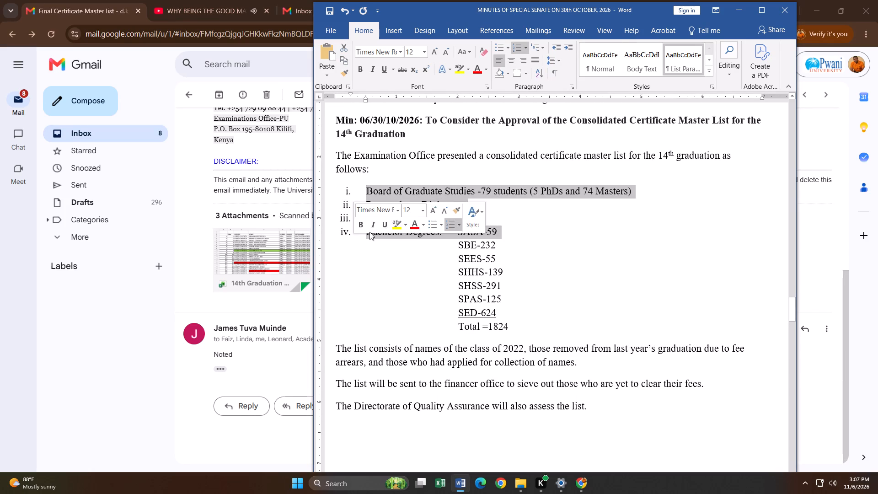
pyautogui.click(526, 49)
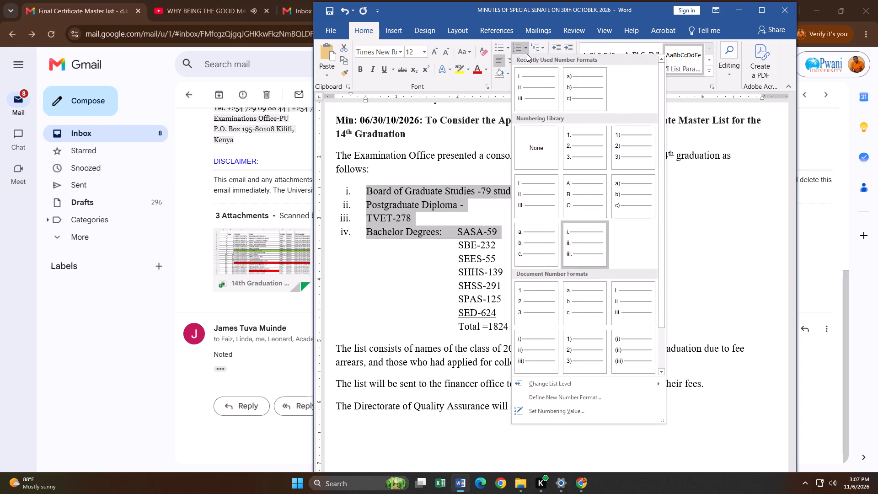
pyautogui.click(507, 46)
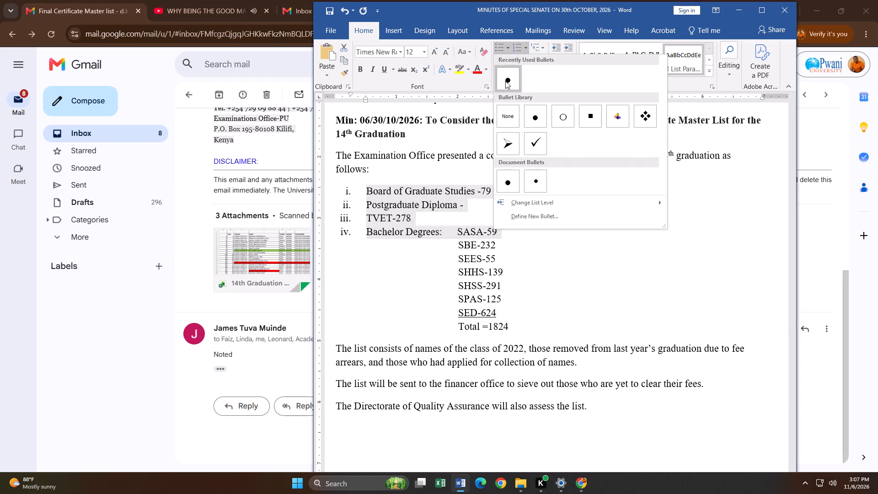
pyautogui.click(505, 81)
# Number the Examination Office paragraph and the three paragraphs after the total with lowercase Roman numerals i to iv, and save.
pyautogui.click(374, 163)
pyautogui.moveTo(380, 171); pyautogui.dragTo(345, 159)
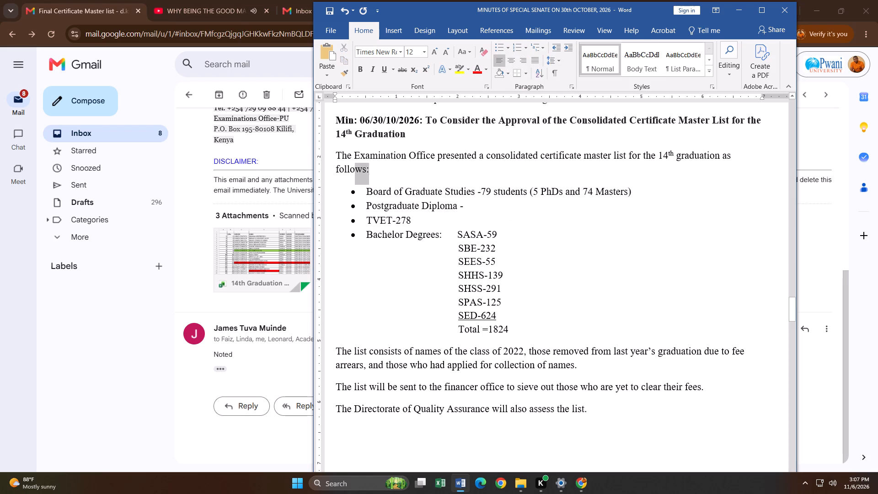
pyautogui.moveTo(345, 159); pyautogui.dragTo(338, 154)
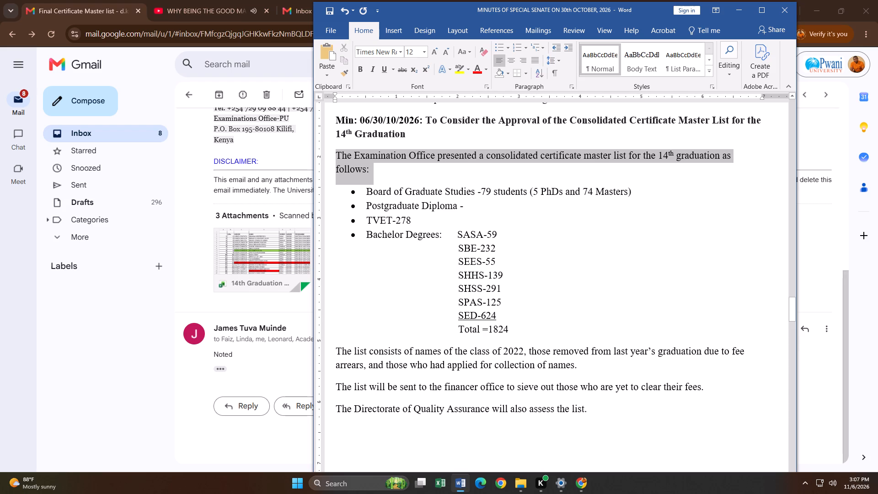
pyautogui.keyDown('ctrl'); pyautogui.moveTo(592, 412); pyautogui.dragTo(338, 351); pyautogui.keyUp('ctrl')
pyautogui.click(524, 47)
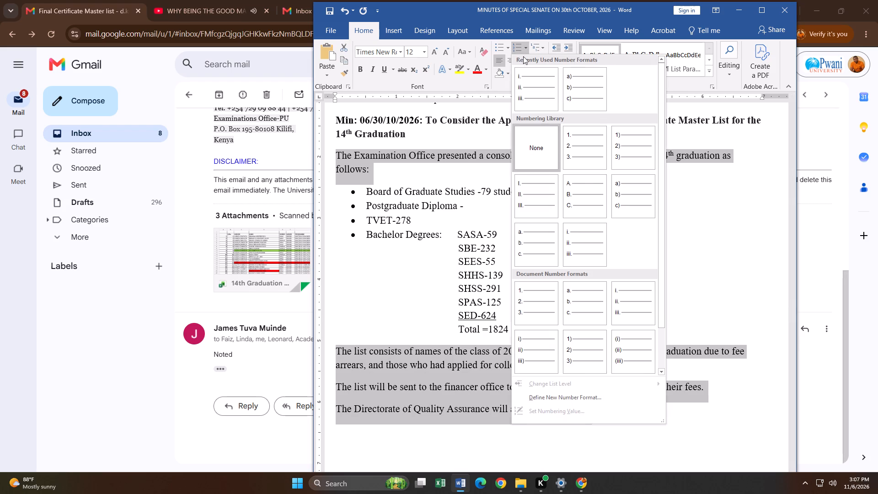
pyautogui.moveTo(578, 231); pyautogui.dragTo(579, 236)
pyautogui.click(512, 283)
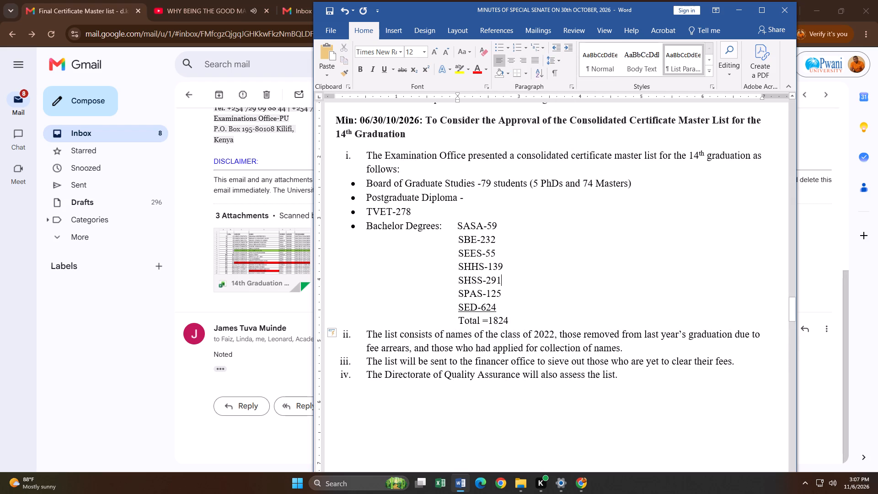
pyautogui.click(331, 11)
# Review the renumbered certificate master list item and the leftover text that follows it.
pyautogui.scroll(-3, 578, 307)
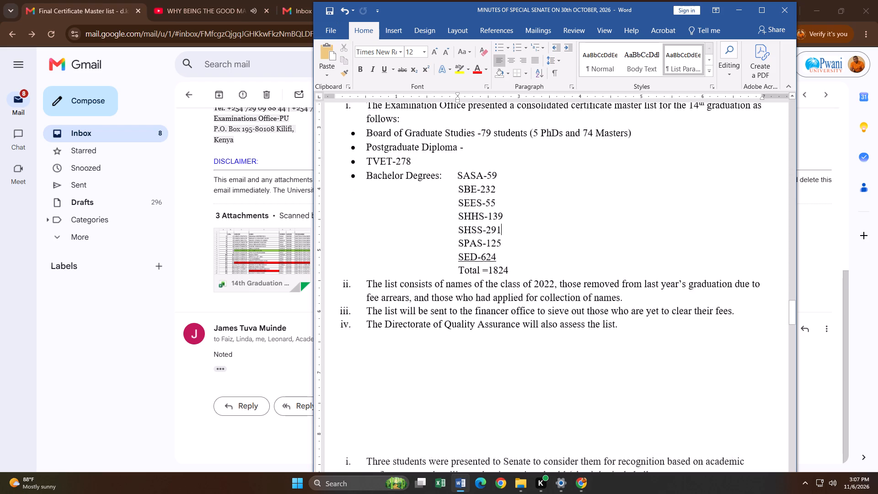
pyautogui.scroll(-4, 590, 315)
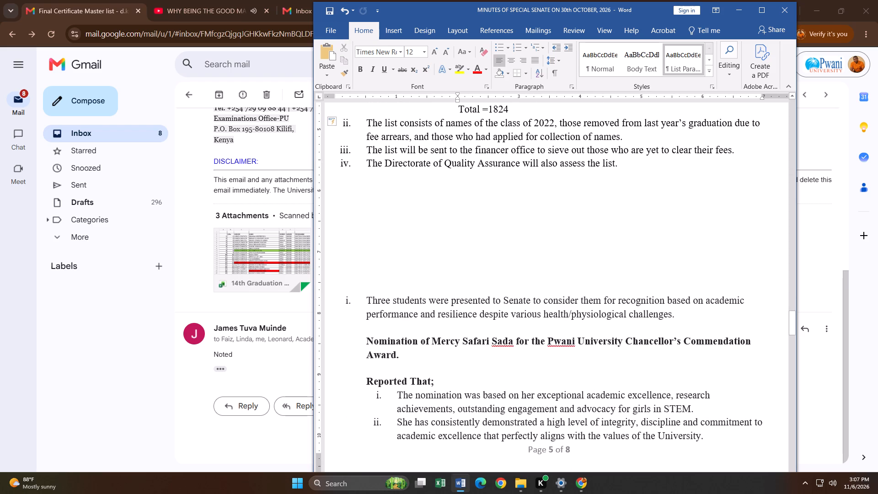
pyautogui.click(386, 199)
pyautogui.scroll(9, 418, 213)
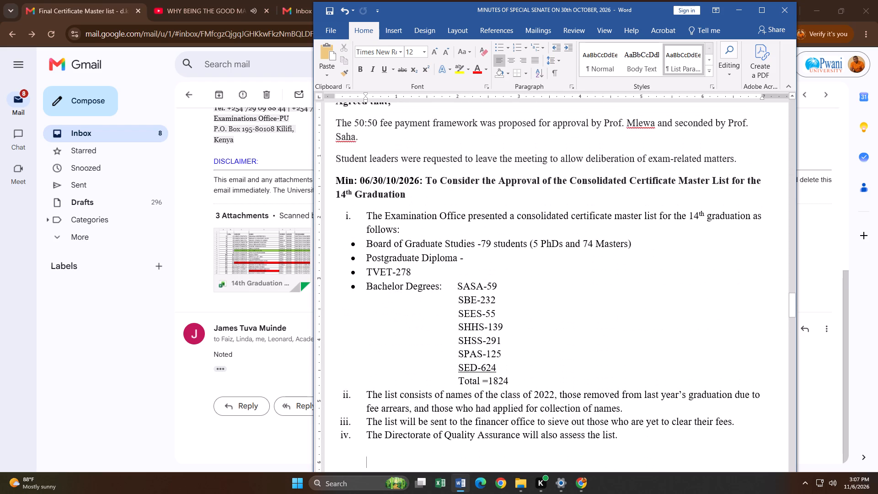
pyautogui.scroll(-4, 420, 216)
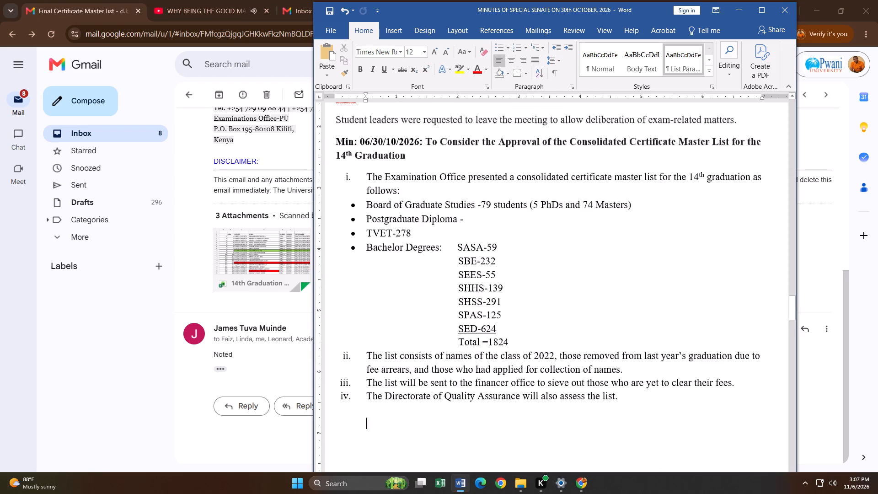
pyautogui.scroll(-3, 420, 223)
pyautogui.click(339, 254)
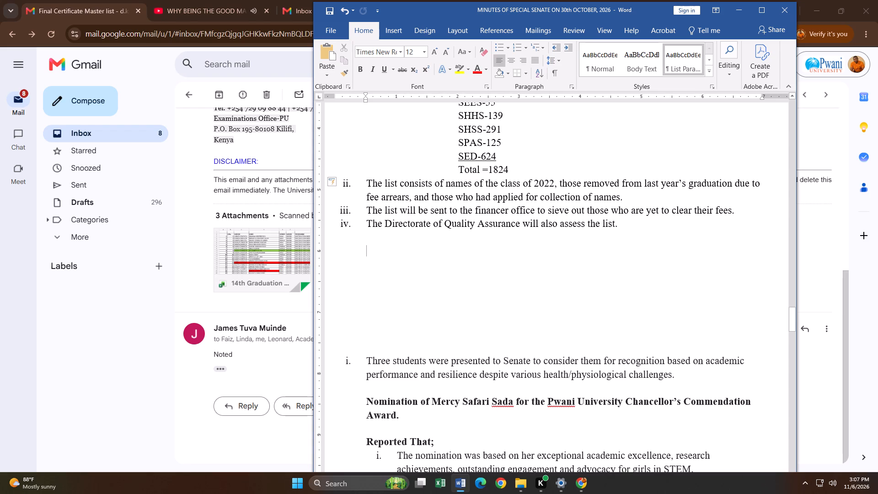
pyautogui.scroll(3, 477, 257)
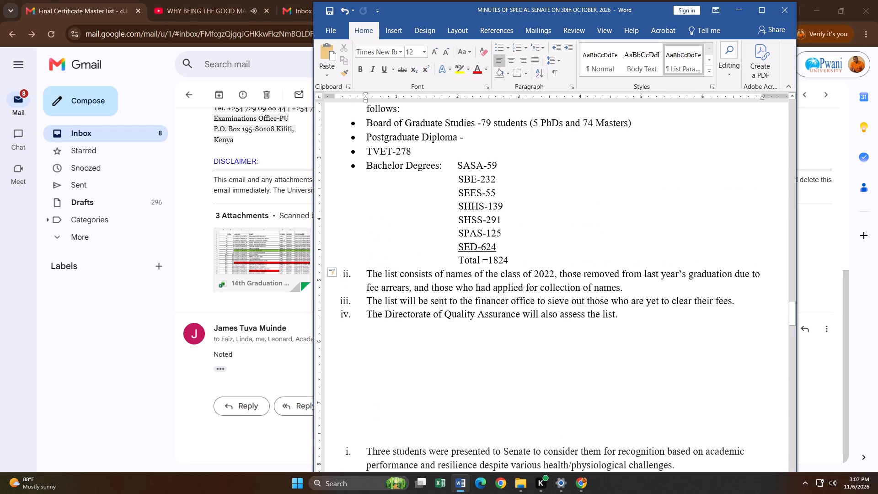
pyautogui.scroll(3, 477, 257)
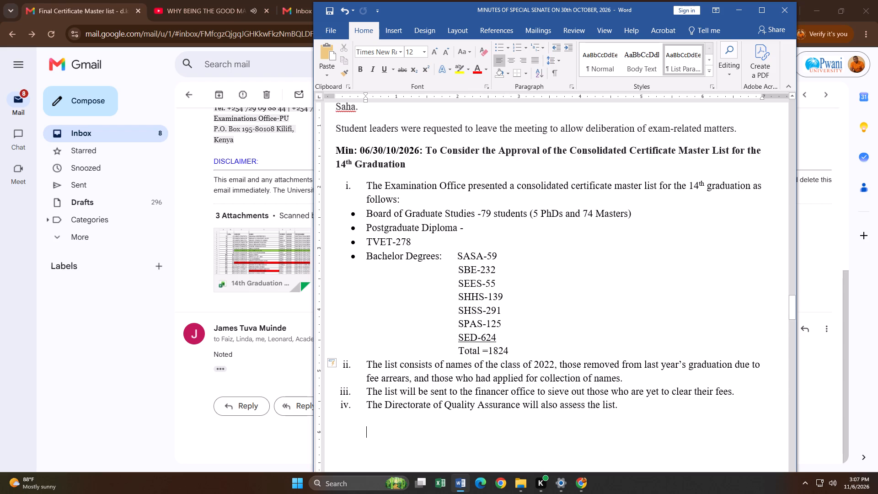
pyautogui.scroll(-3, 451, 210)
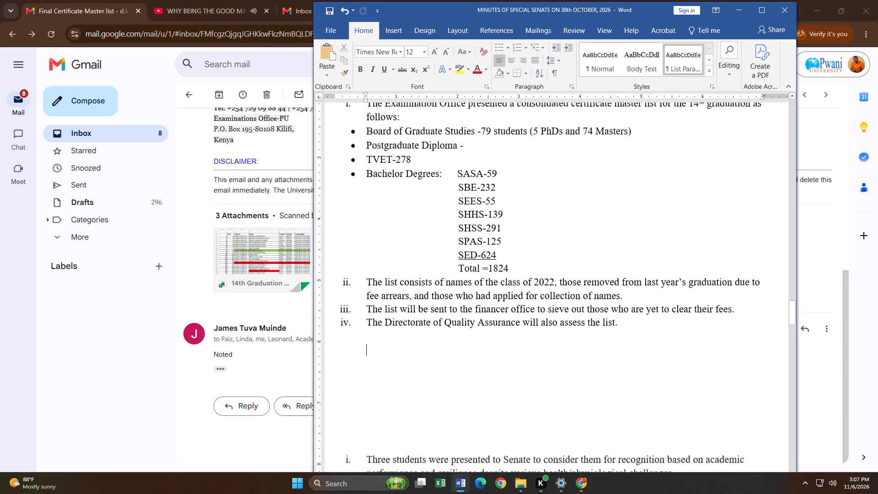
pyautogui.scroll(-3, 452, 218)
pyautogui.scroll(4, 451, 235)
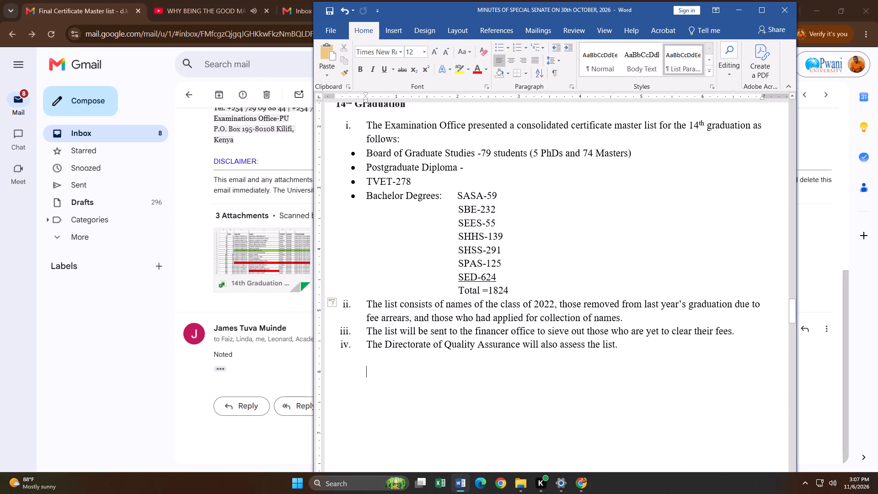
pyautogui.scroll(2, 452, 235)
pyautogui.scroll(-3, 452, 235)
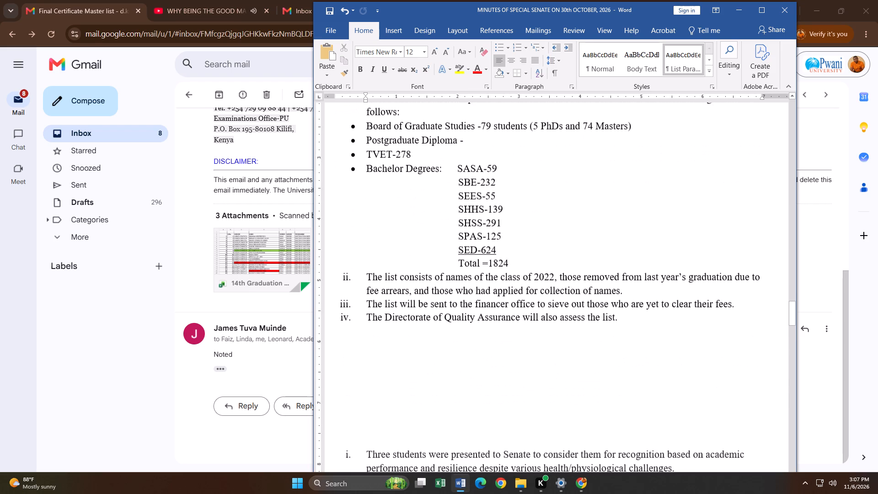
# Delete the paragraph on three students presented for recognition and the Chancellor's Commendation Award nomination heading below it.
pyautogui.scroll(-6, 472, 264)
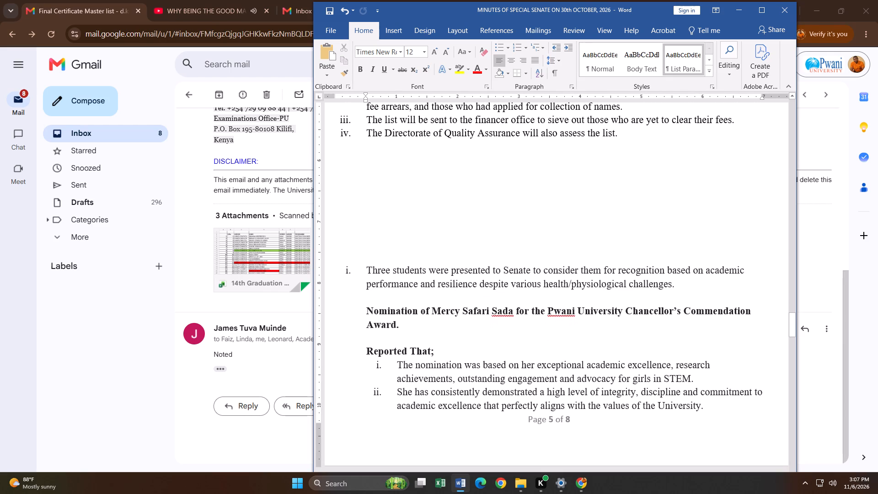
pyautogui.moveTo(418, 327); pyautogui.dragTo(333, 266)
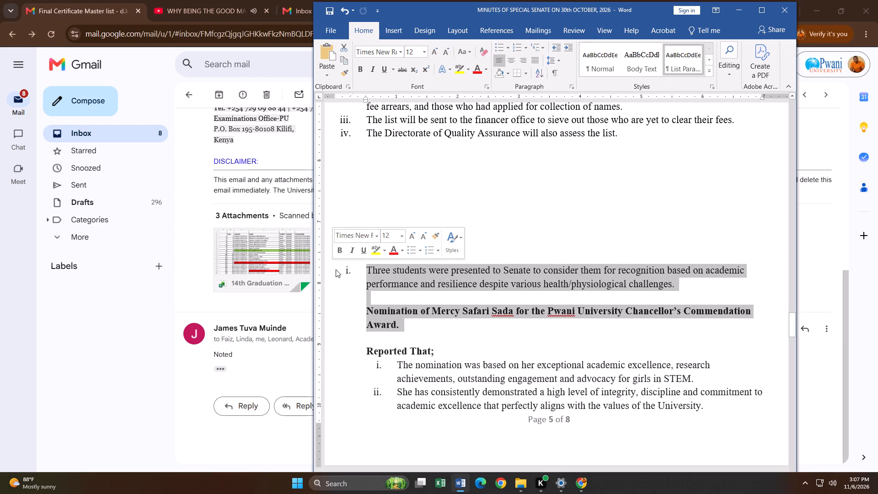
pyautogui.press('BackSpace')
# Delete the remaining nomination and resilient student recognition text, from "Reported That;" down to just above the Min: 07/30/10/2026 heading.
pyautogui.scroll(-3, 484, 295)
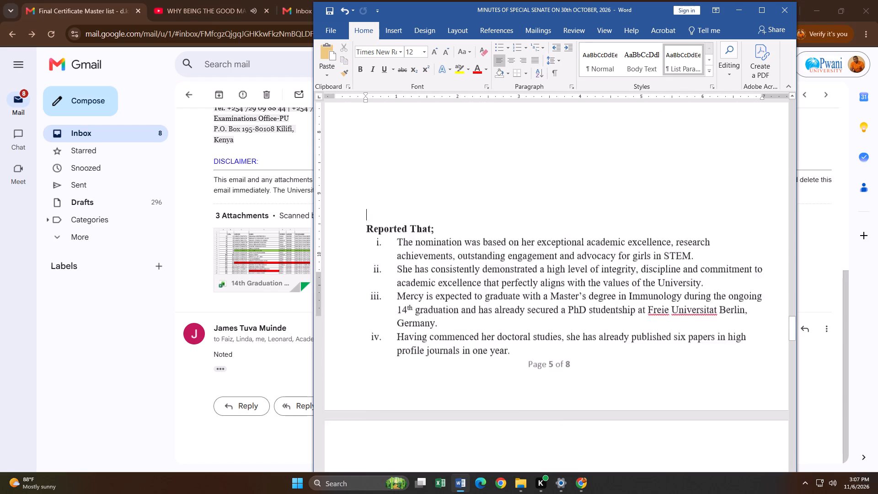
pyautogui.scroll(-14, 485, 300)
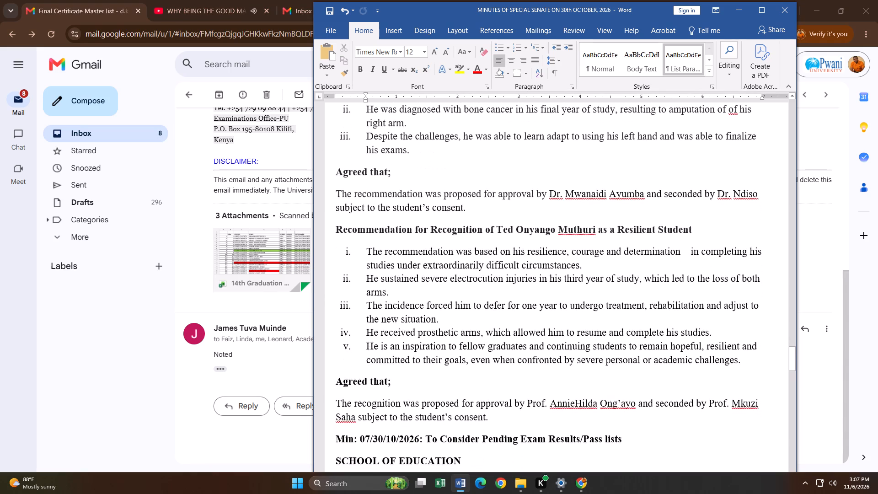
pyautogui.scroll(-6, 484, 297)
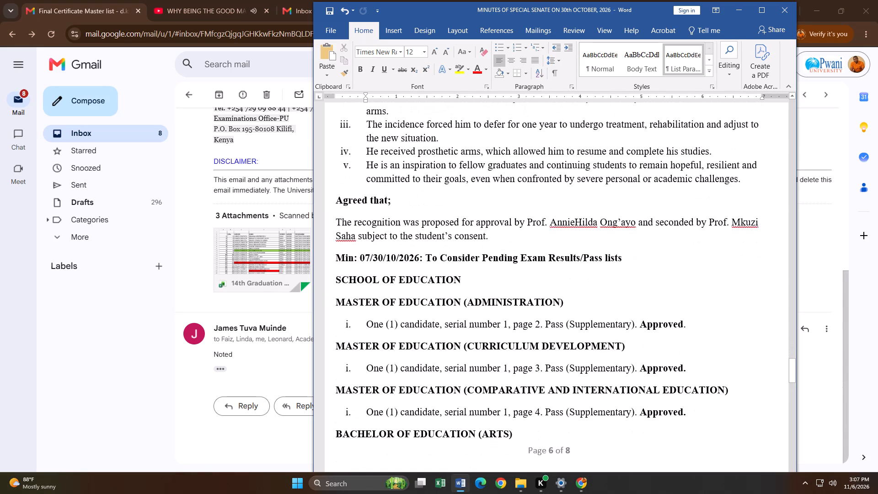
pyautogui.moveTo(496, 235); pyautogui.dragTo(333, 95)
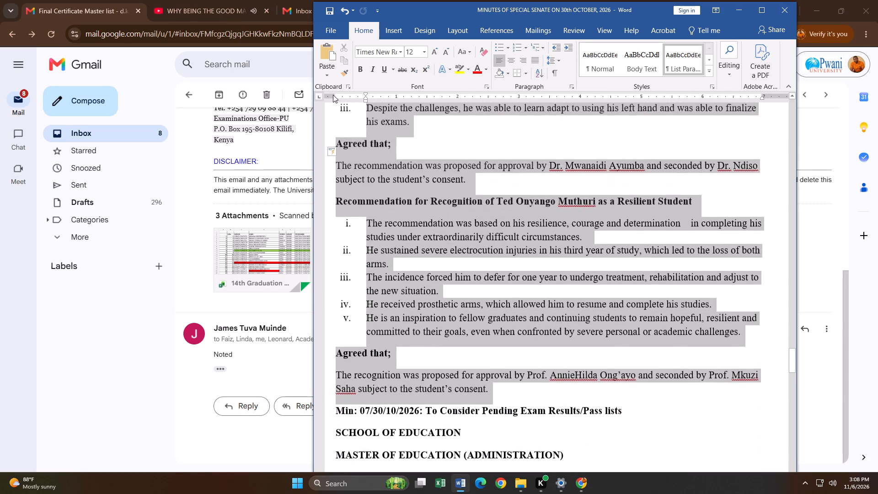
pyautogui.moveTo(333, 95); pyautogui.dragTo(403, 98)
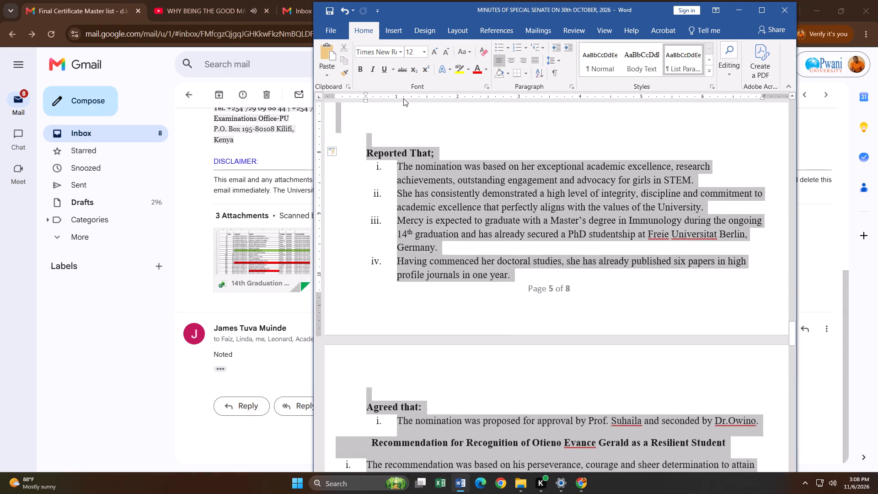
pyautogui.moveTo(403, 98); pyautogui.dragTo(383, 247)
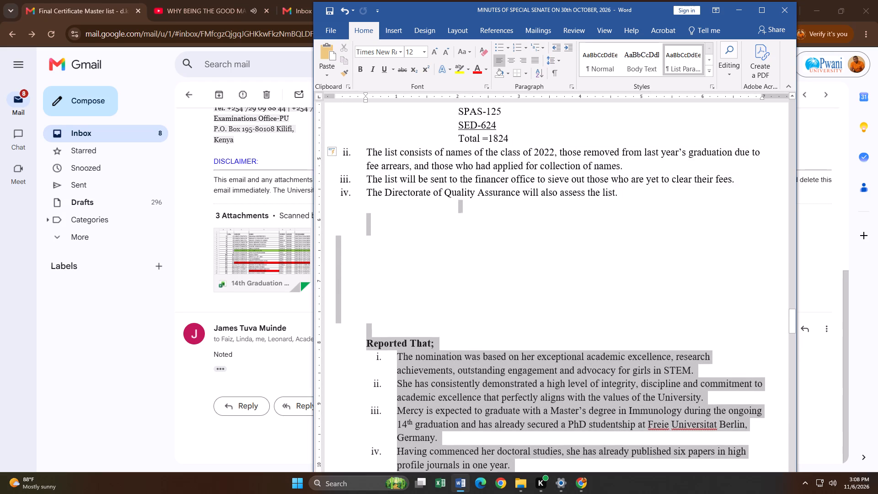
pyautogui.moveTo(383, 247); pyautogui.dragTo(371, 294)
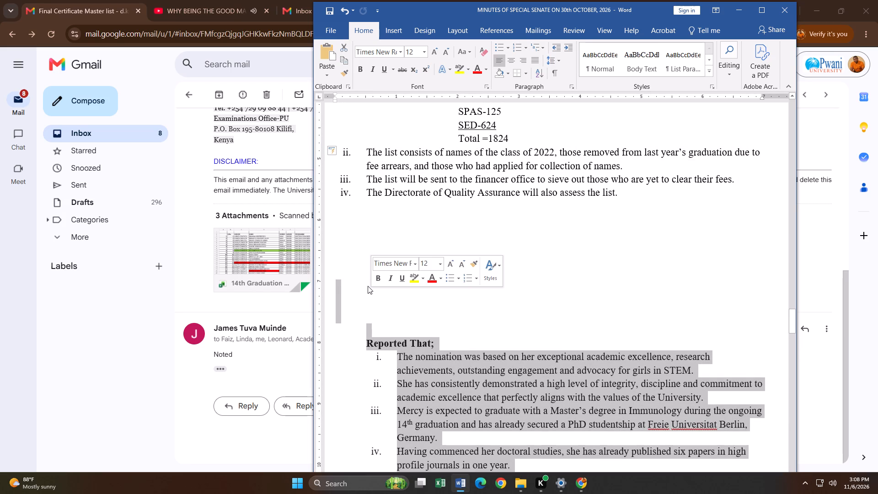
pyautogui.press('Delete')
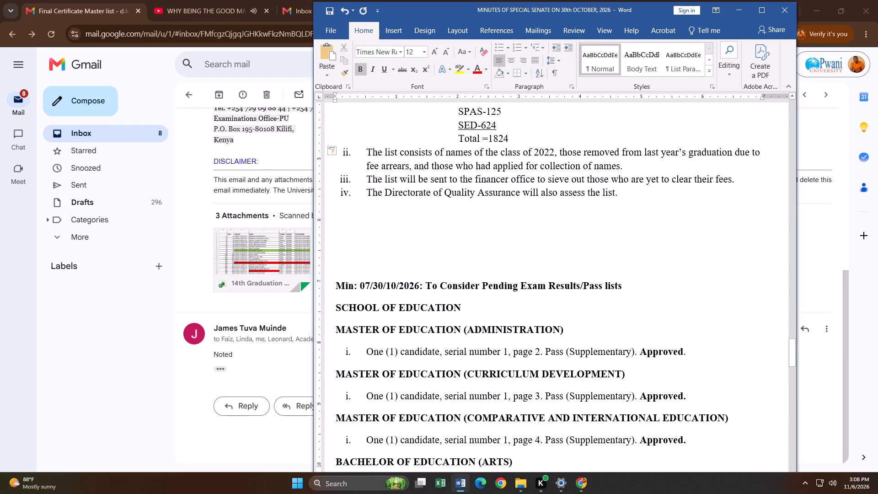
# Remove the surplus blank lines above the Min: 07/30/10/2026 heading and save the minutes.
pyautogui.press('BackSpace')
pyautogui.press('BackSpace')
pyautogui.press('BackSpace')
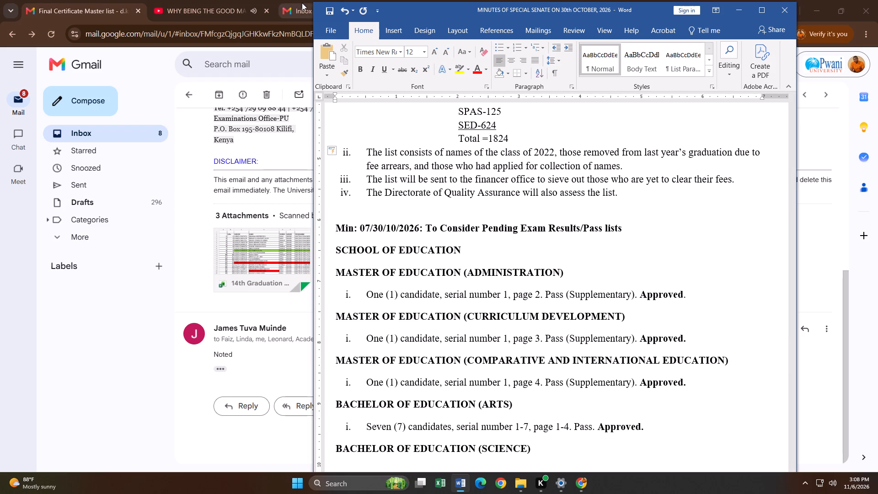
pyautogui.click(330, 13)
# Remove the blank lines above the Min: 08/30/10/2026 heading and save the minutes.
pyautogui.scroll(-16, 551, 235)
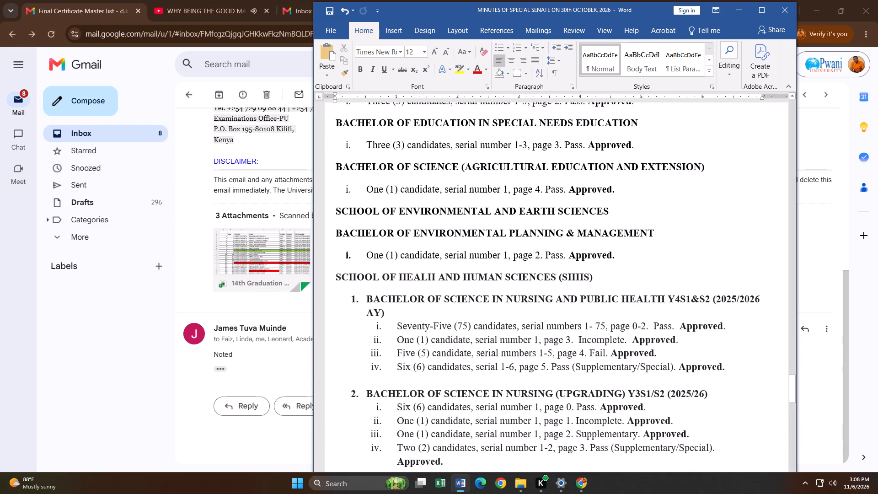
pyautogui.scroll(-11, 553, 248)
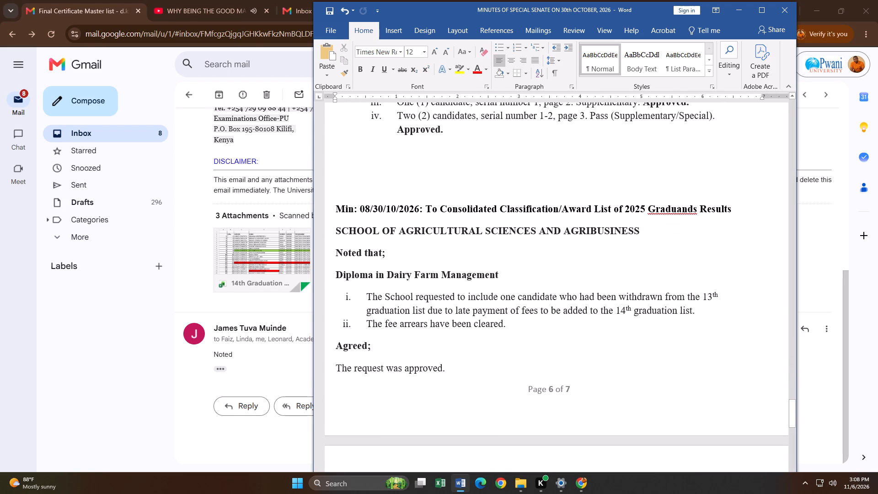
pyautogui.click(347, 193)
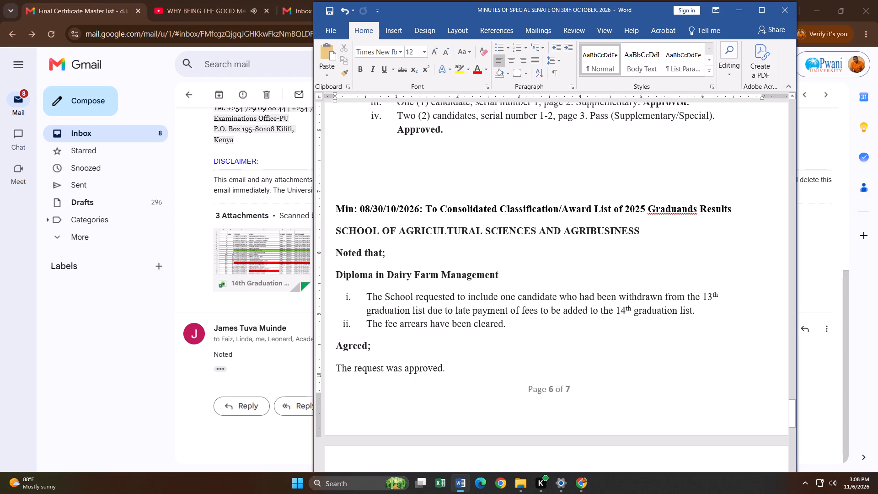
pyautogui.press('BackSpace')
pyautogui.press('BackSpace')
pyautogui.press('BackSpace')
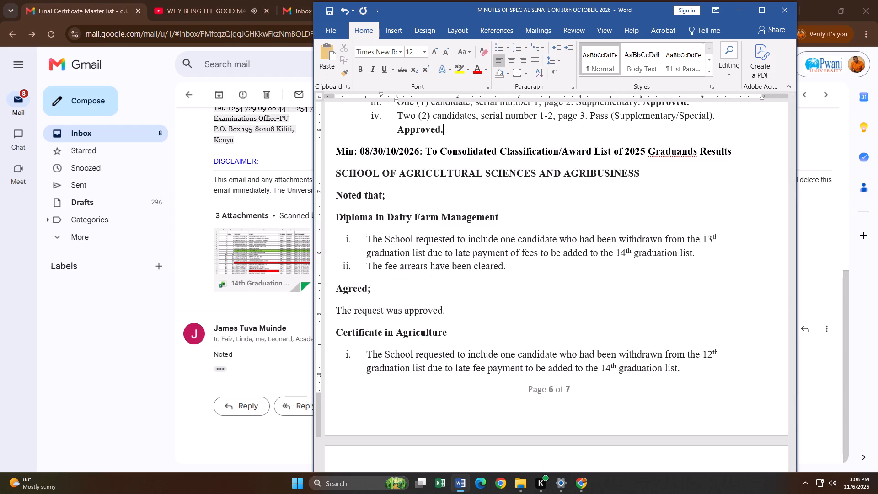
pyautogui.click(327, 9)
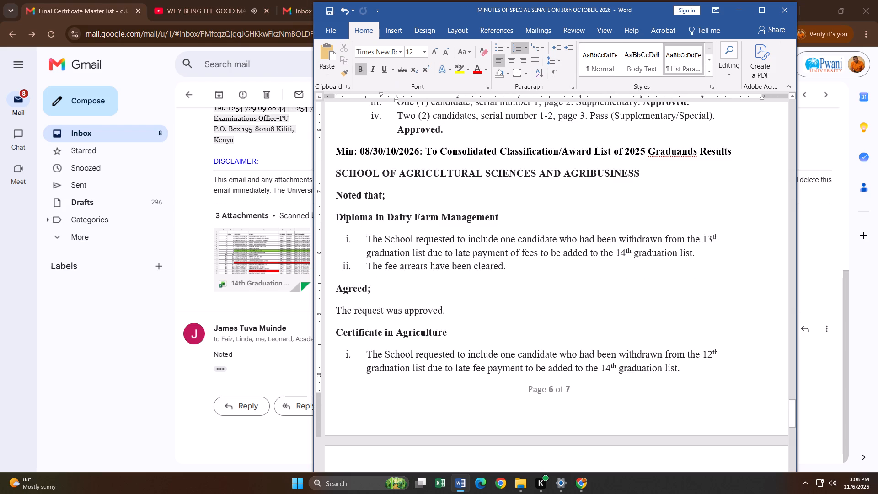
# Reword the graduation list heading above the adjournment item to "To Consider the Revised Almanac" and save the minutes.
pyautogui.scroll(-13, 526, 289)
pyautogui.scroll(3, 521, 286)
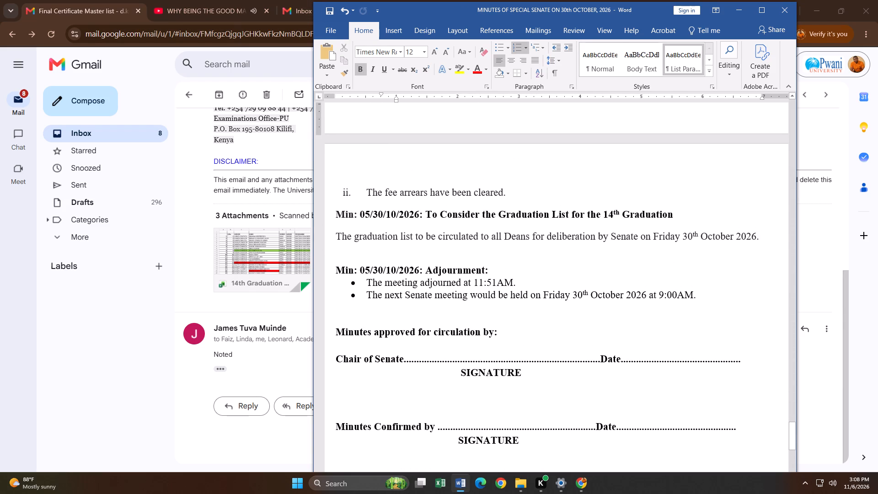
pyautogui.moveTo(673, 216); pyautogui.dragTo(535, 216)
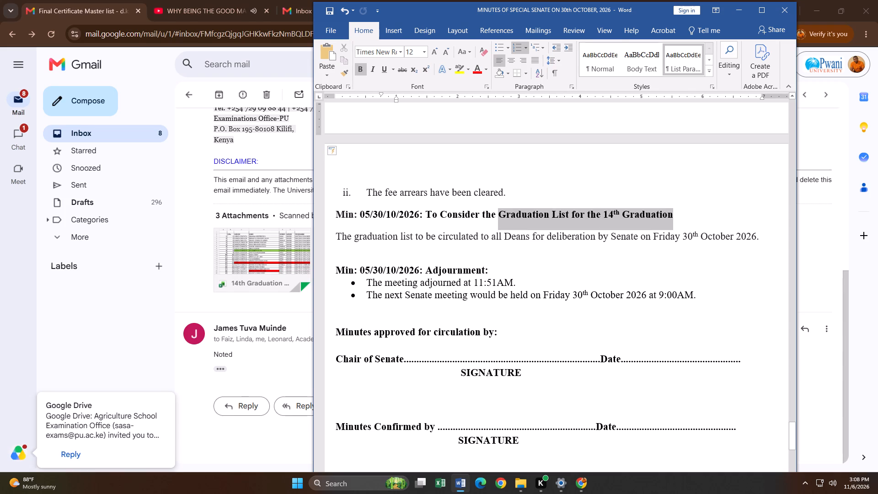
pyautogui.moveTo(535, 216); pyautogui.dragTo(535, 216)
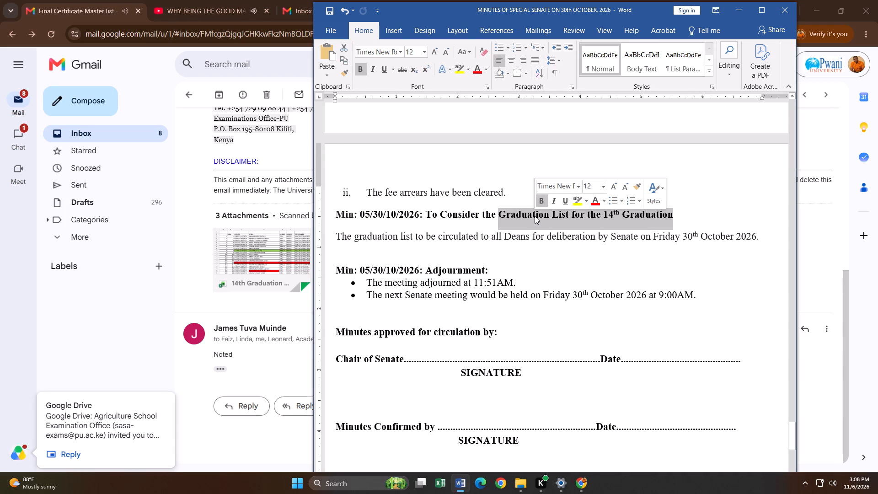
pyautogui.press('BackSpace')
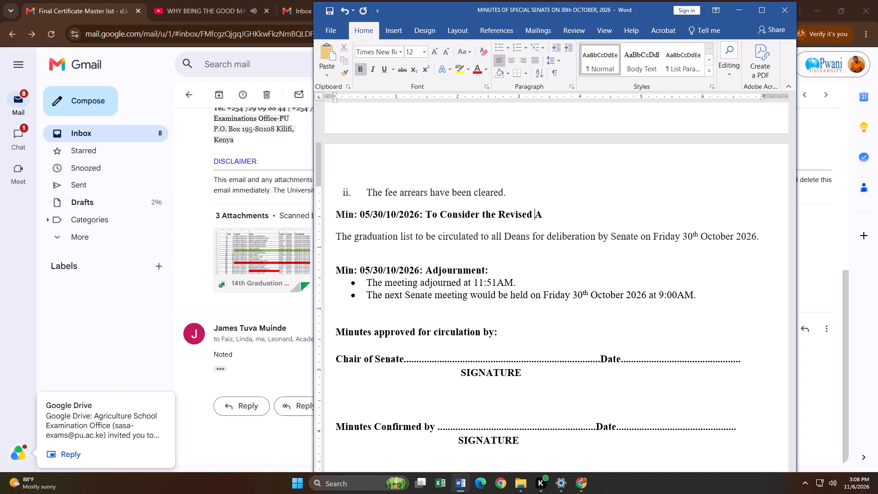
pyautogui.write('lmanac')
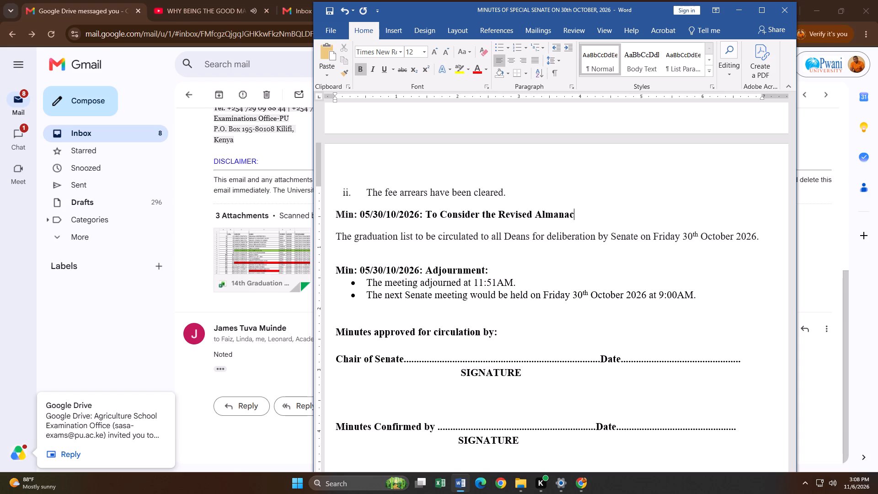
pyautogui.hotkey('ctrl', 's')
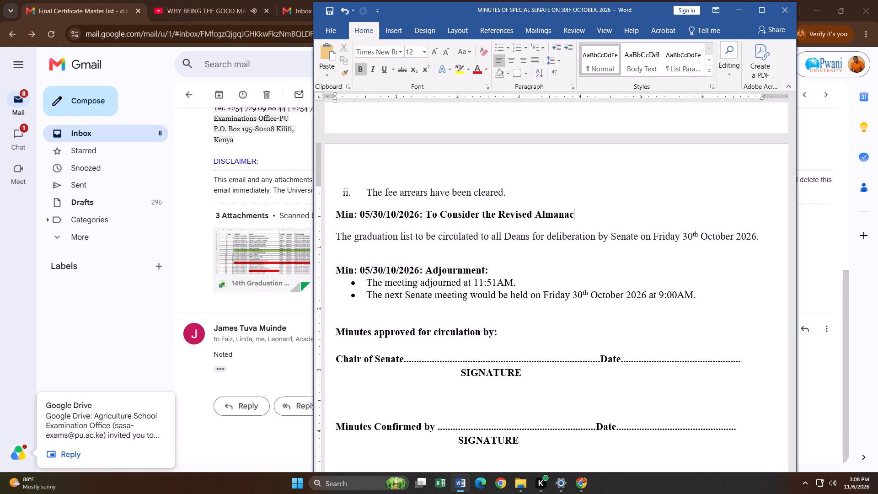
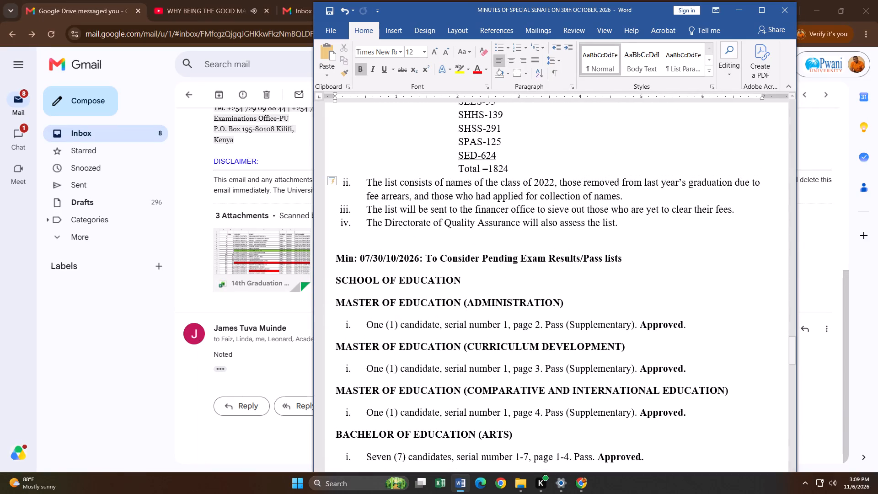
# Remove the blank line between the Directorate of Quality Assurance item and the Min: 07/30/10/2026 heading, and save the minutes.
pyautogui.click(333, 250)
pyautogui.press('BackSpace')
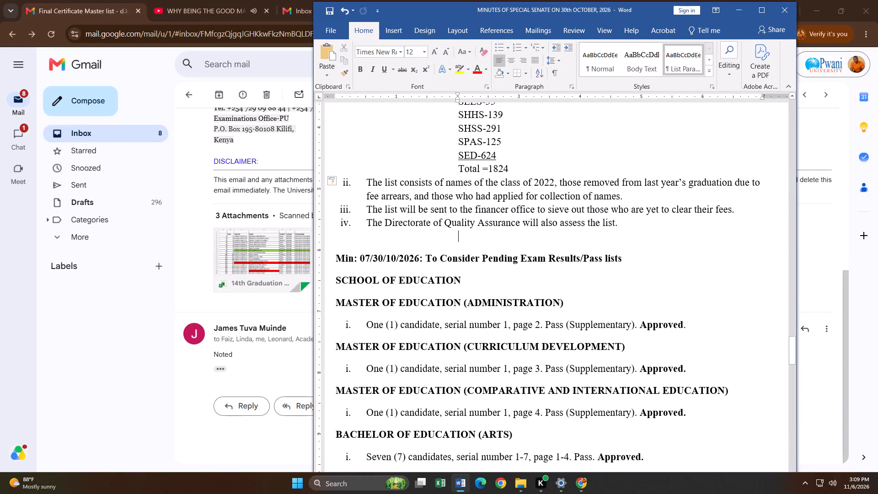
pyautogui.press('BackSpace')
pyautogui.click(327, 11)
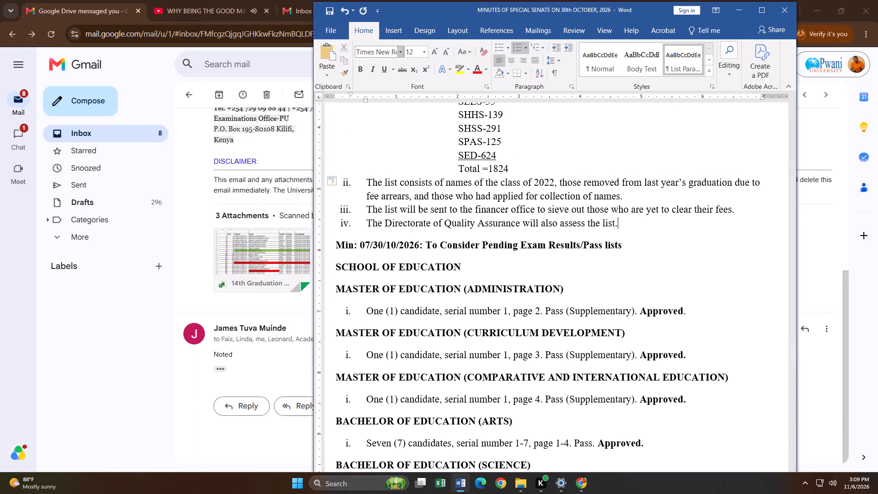